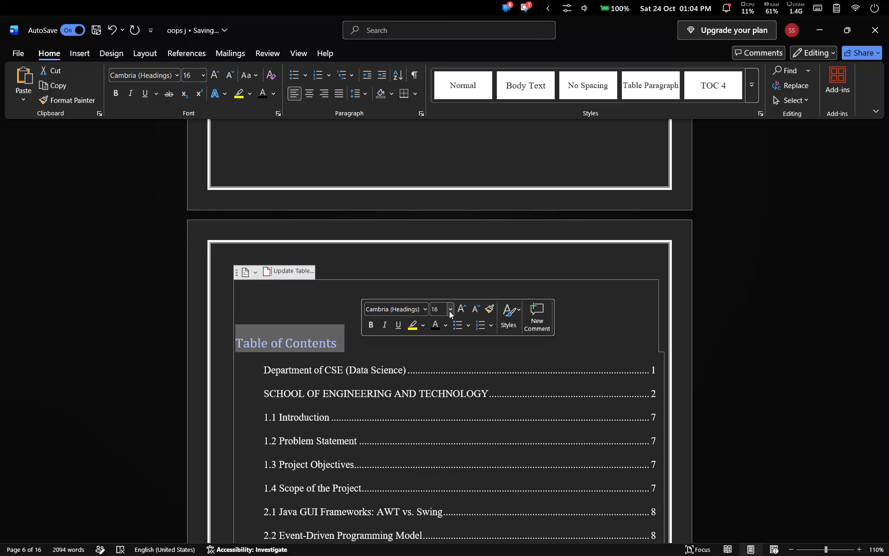
# Set the "Table of Contents" heading to 20 pt and recolour its blue text with the current font colour.
pyautogui.click(450, 310)
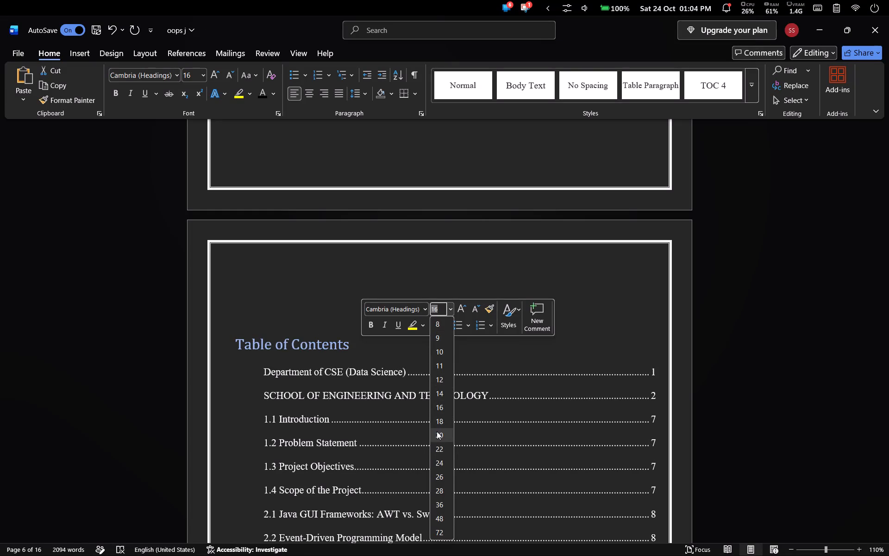
pyautogui.click(437, 431)
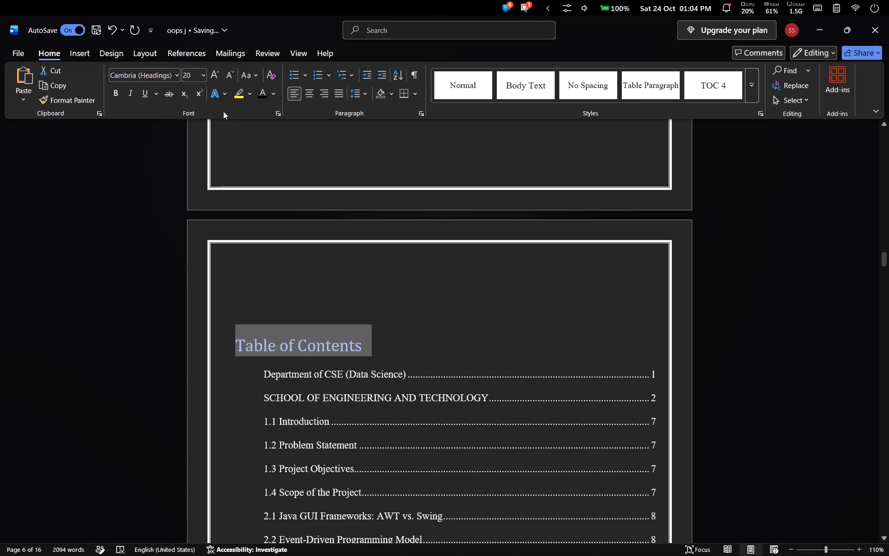
pyautogui.click(155, 92)
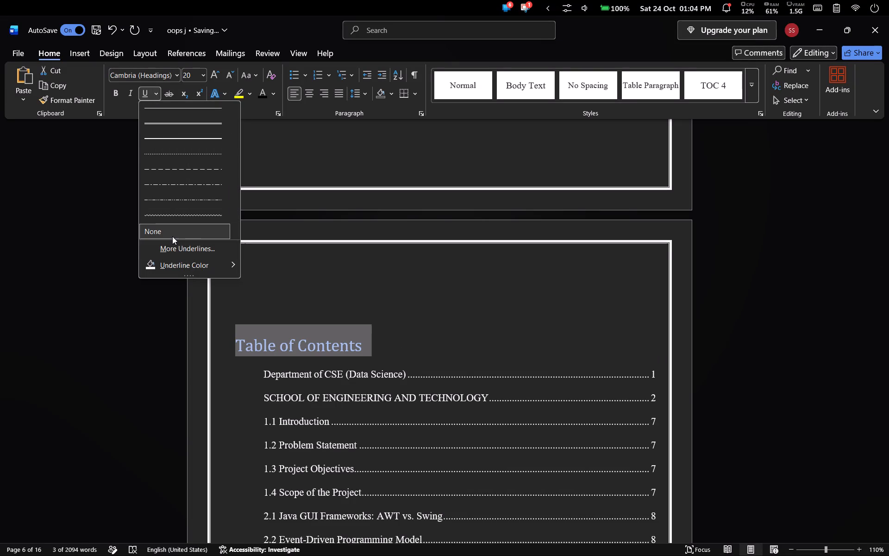
pyautogui.moveTo(171, 230); pyautogui.dragTo(250, 109)
pyautogui.click(263, 91)
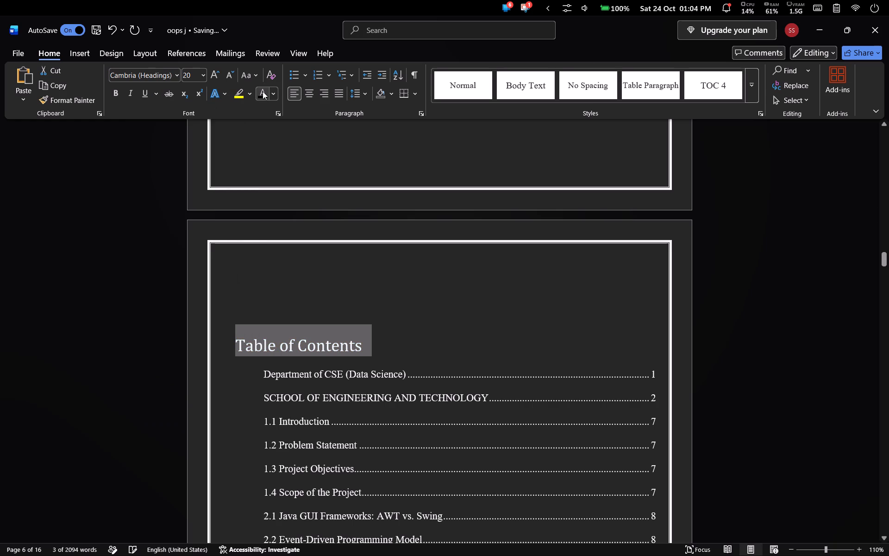
pyautogui.click(270, 91)
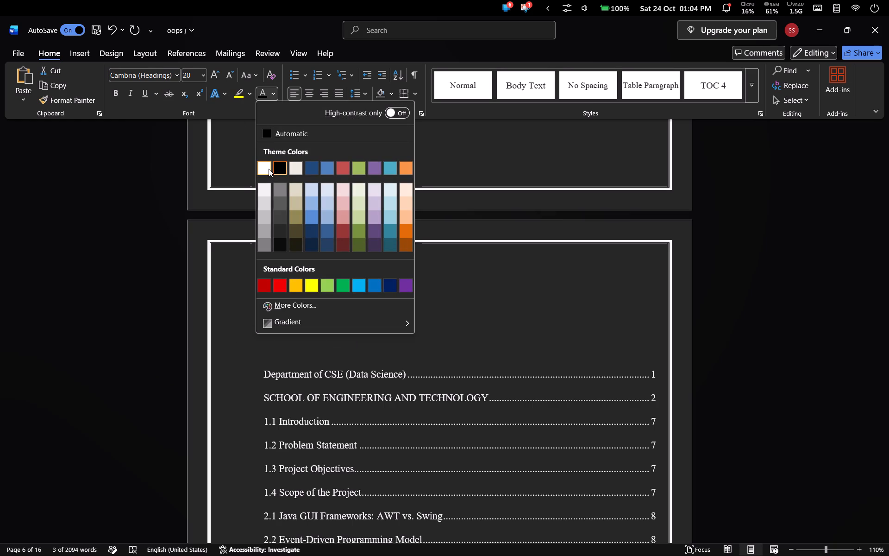
pyautogui.click(125, 353)
pyautogui.click(226, 338)
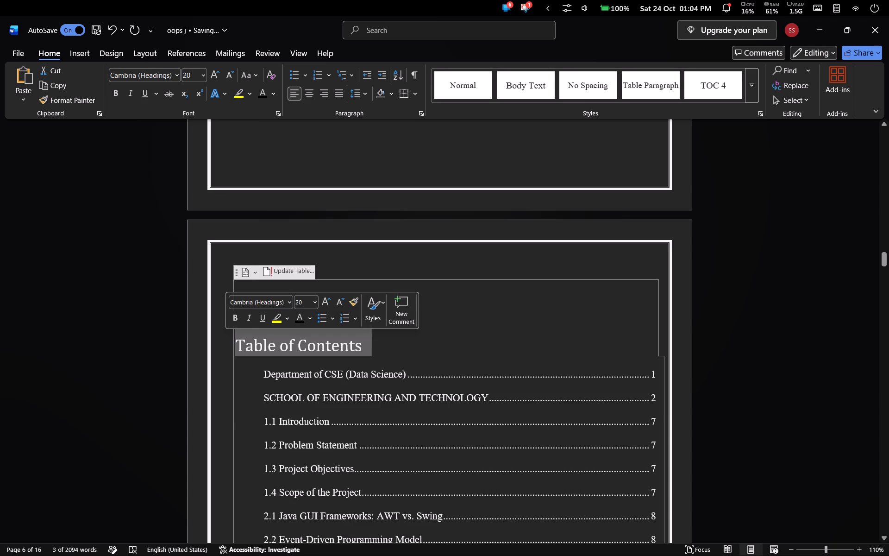
pyautogui.click(396, 337)
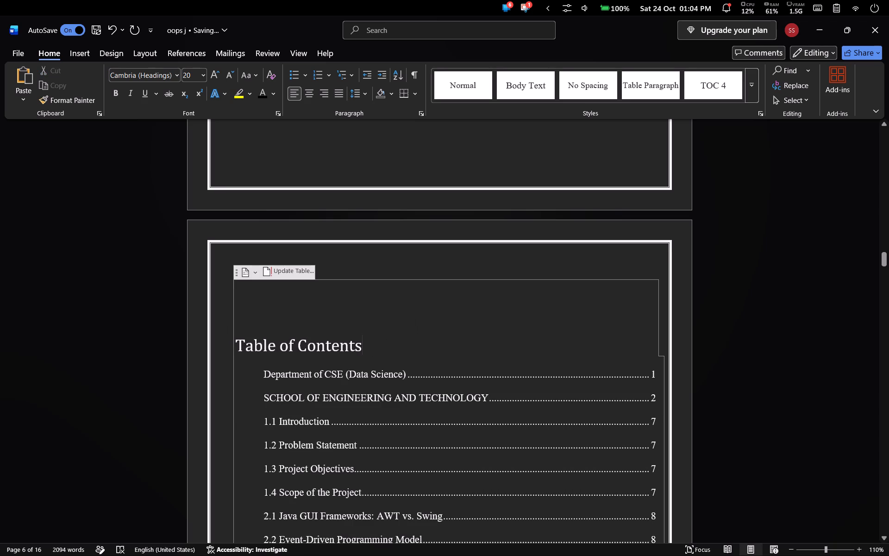
# Centre the "Table of Contents" heading and redo the paragraph break directly above it.
pyautogui.click(311, 95)
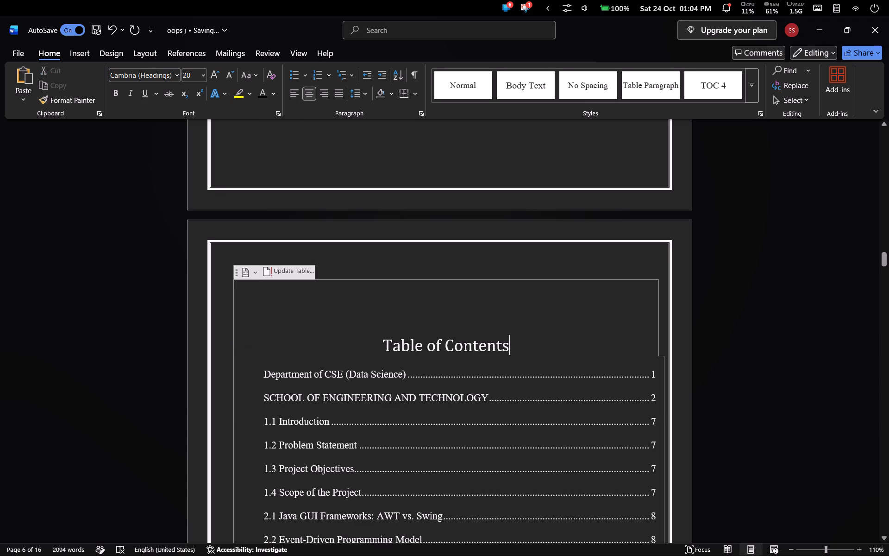
pyautogui.click(383, 341)
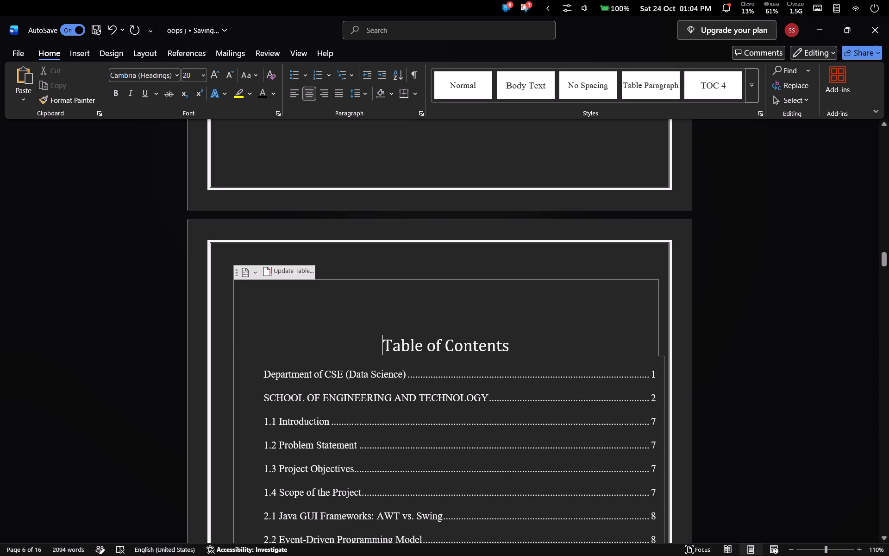
pyautogui.click(383, 335)
pyautogui.press('BackSpace')
pyautogui.press('BackSpace')
pyautogui.press('Return')
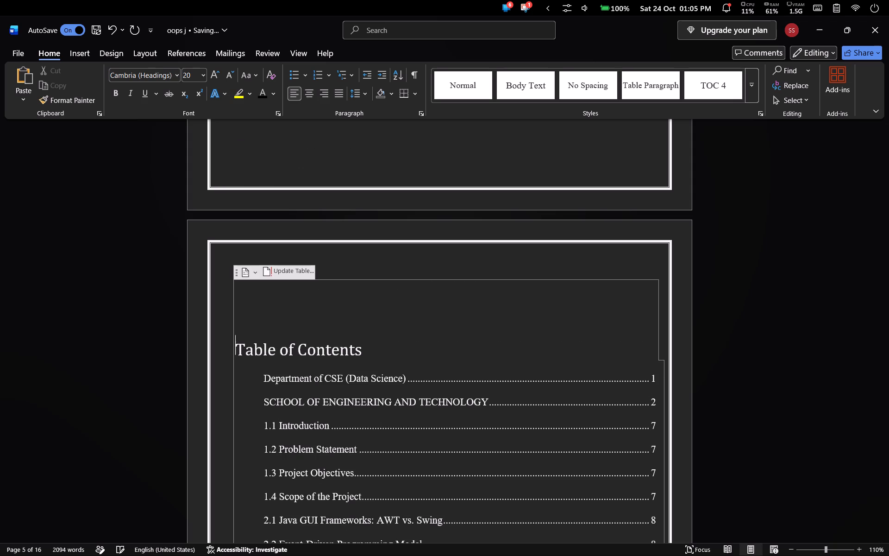
pyautogui.click(309, 99)
# Insert a blank line between "CHAPTER 1" and "INTRODUCTION & OBJECTIVES" on the Chapter 1 page.
pyautogui.scroll(-1, 340, 255)
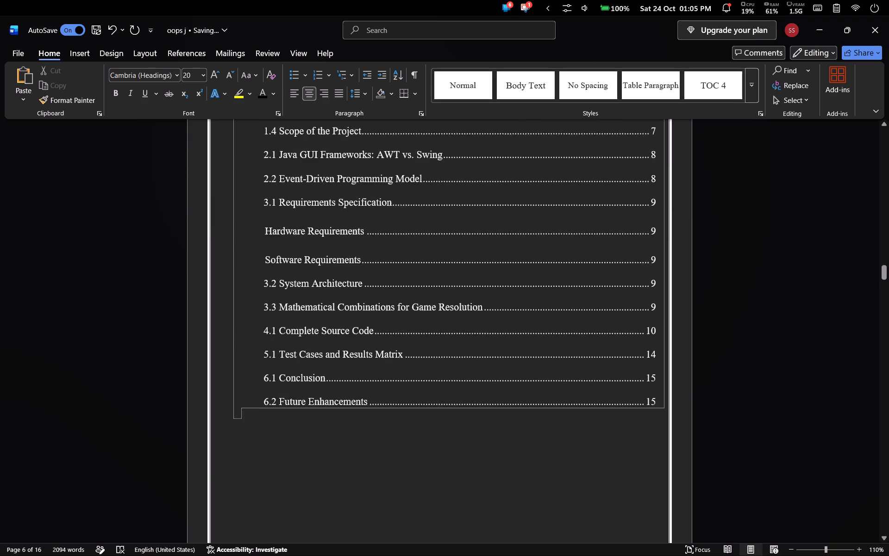
pyautogui.scroll(-2, 340, 255)
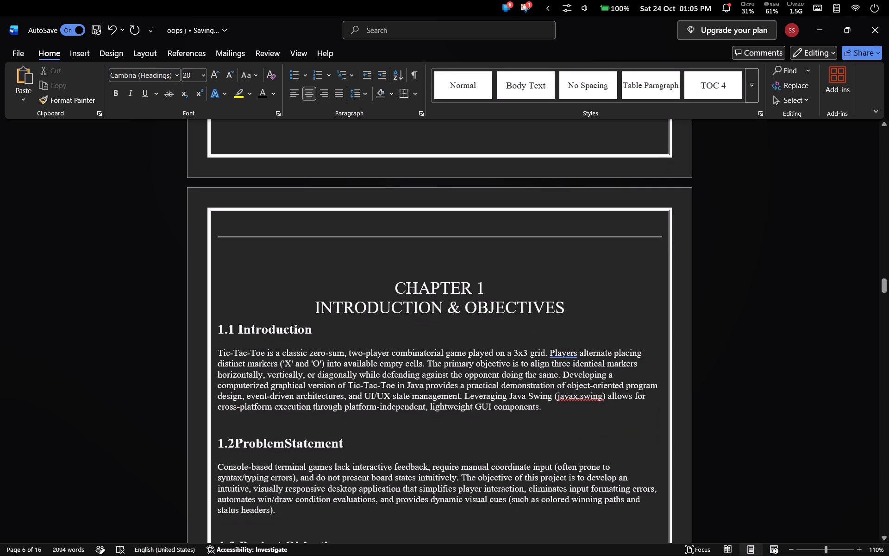
pyautogui.click(766, 254)
pyautogui.click(390, 284)
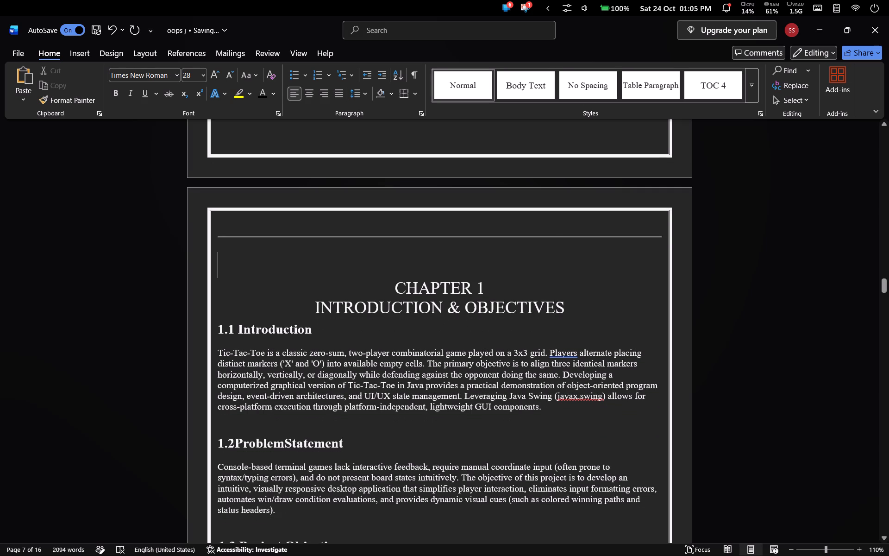
pyautogui.press('Return')
pyautogui.press('BackSpace')
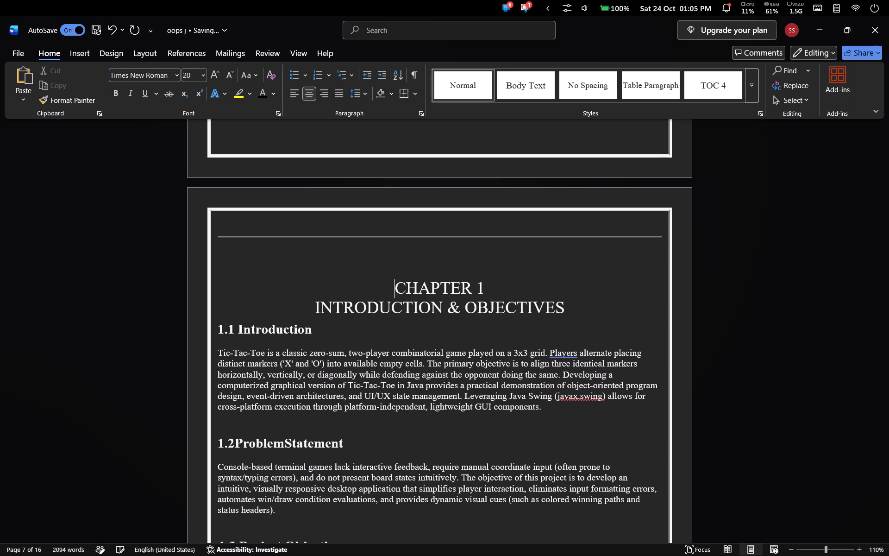
pyautogui.click(302, 304)
pyautogui.press('Return')
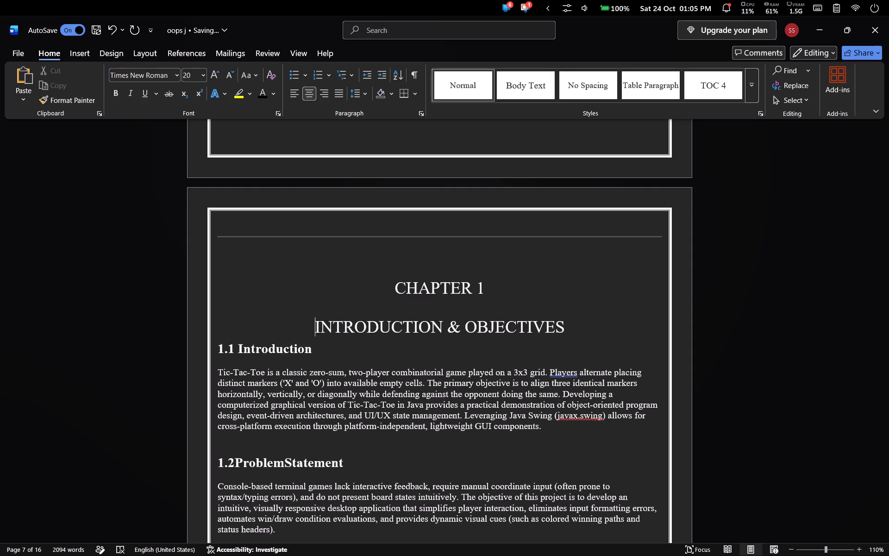
# Review the layout of the following pages, from the Chapter 1 sections through to the Chapter 5 test results table.
pyautogui.scroll(-2, 489, 337)
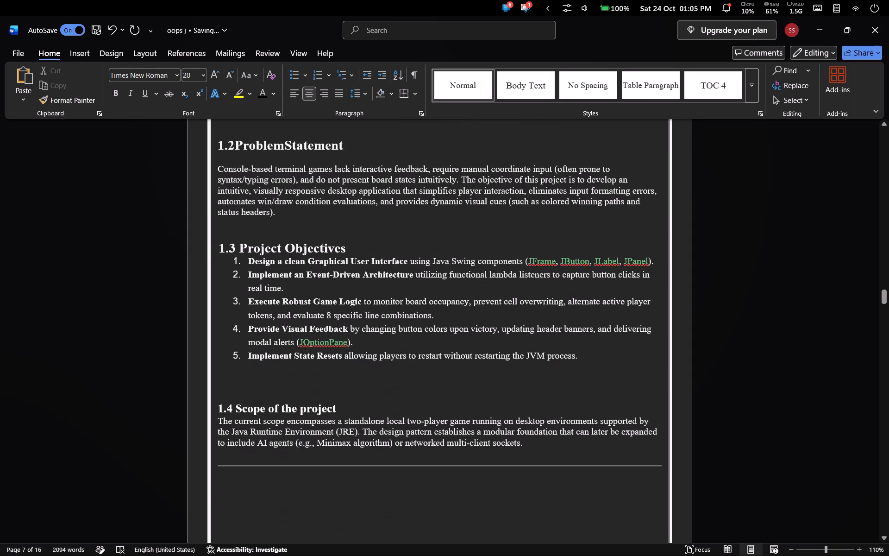
pyautogui.scroll(-2, 489, 337)
pyautogui.scroll(1, 489, 337)
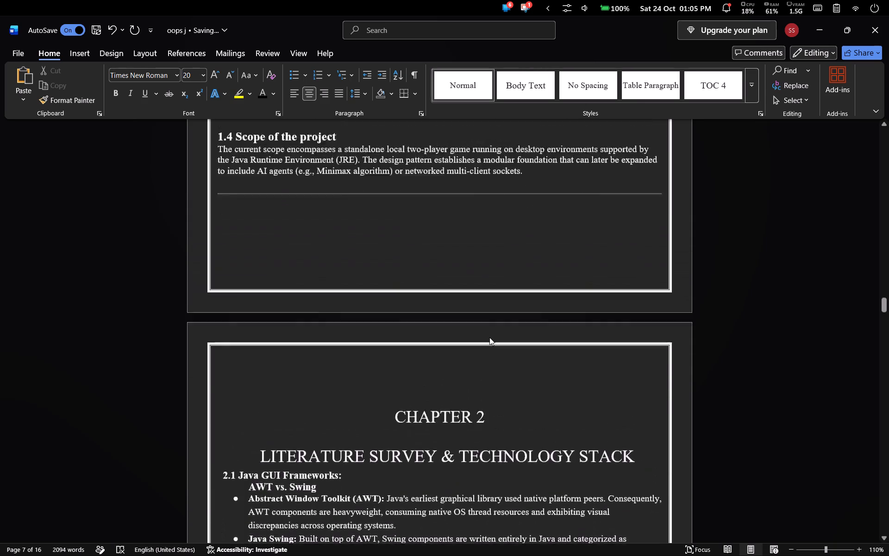
pyautogui.scroll(1, 489, 337)
pyautogui.scroll(-1, 489, 337)
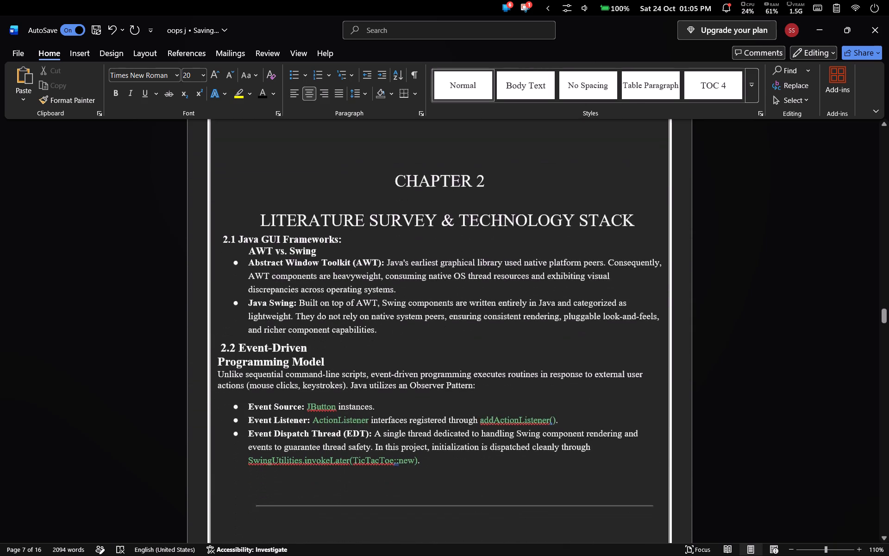
pyautogui.scroll(-5, 489, 337)
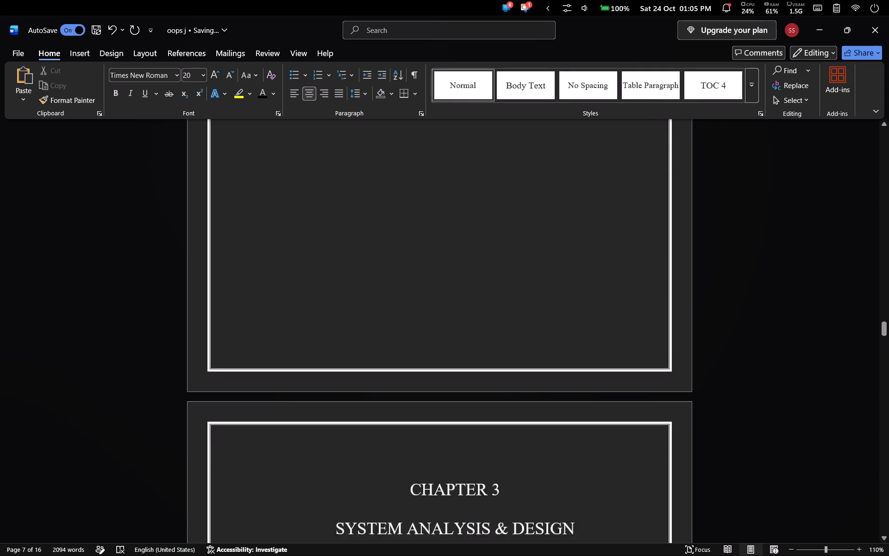
pyautogui.scroll(-19, 489, 337)
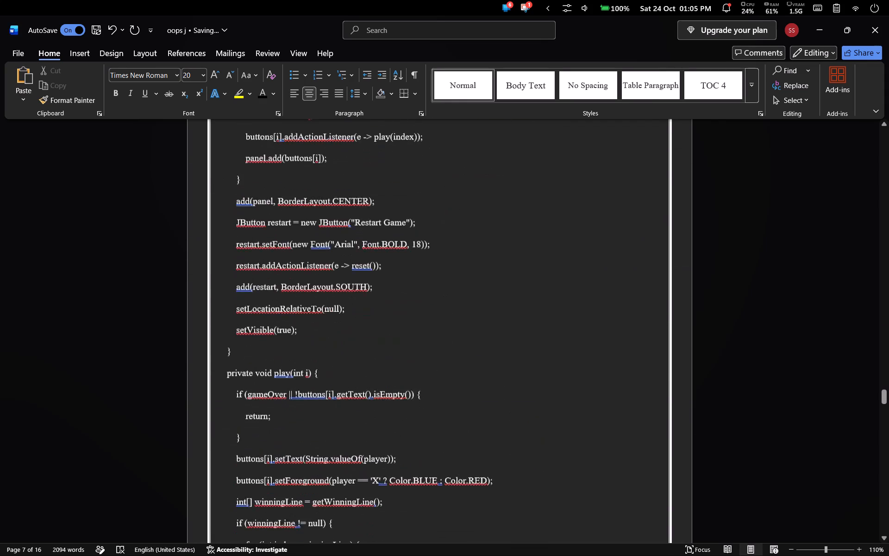
pyautogui.scroll(-8, 489, 337)
pyautogui.scroll(1, 489, 337)
pyautogui.scroll(-11, 489, 337)
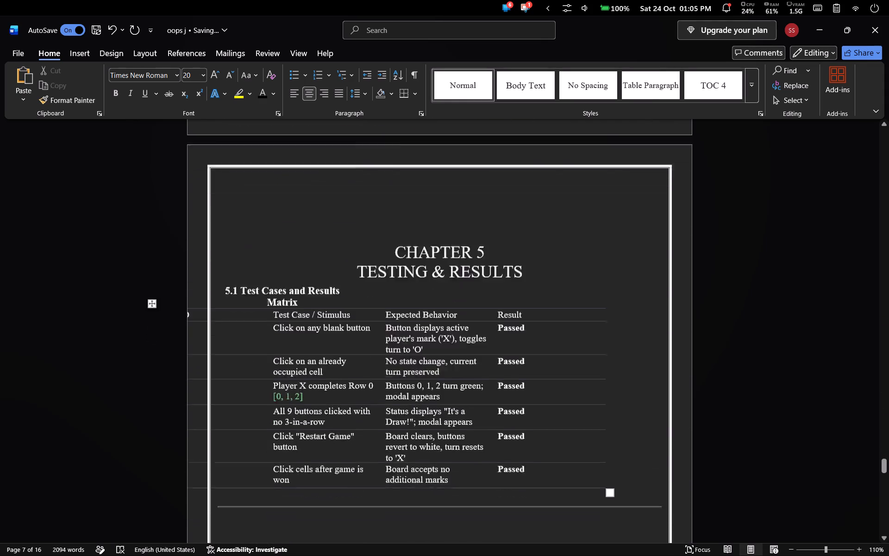
pyautogui.scroll(-2, 489, 337)
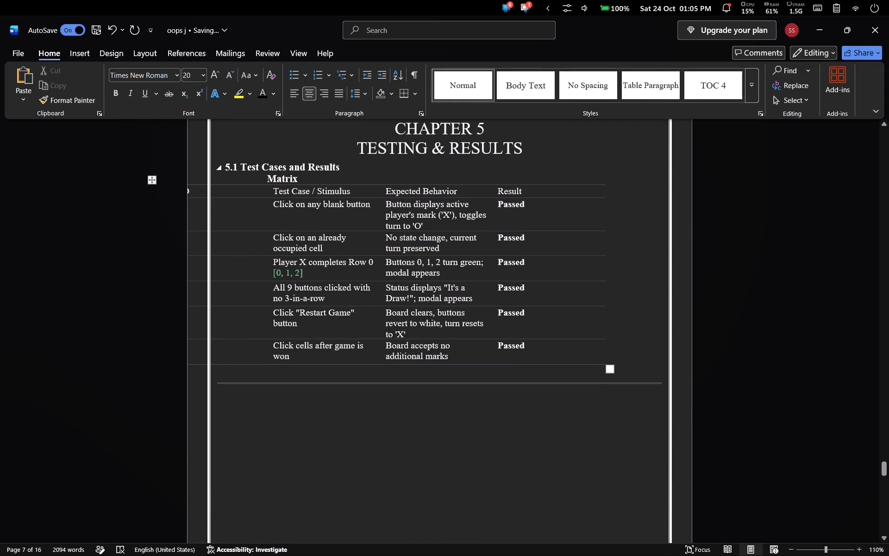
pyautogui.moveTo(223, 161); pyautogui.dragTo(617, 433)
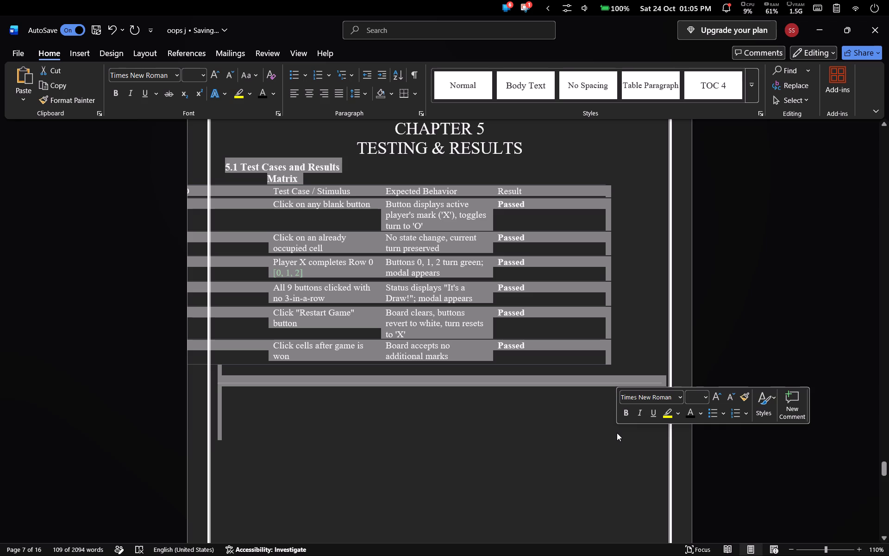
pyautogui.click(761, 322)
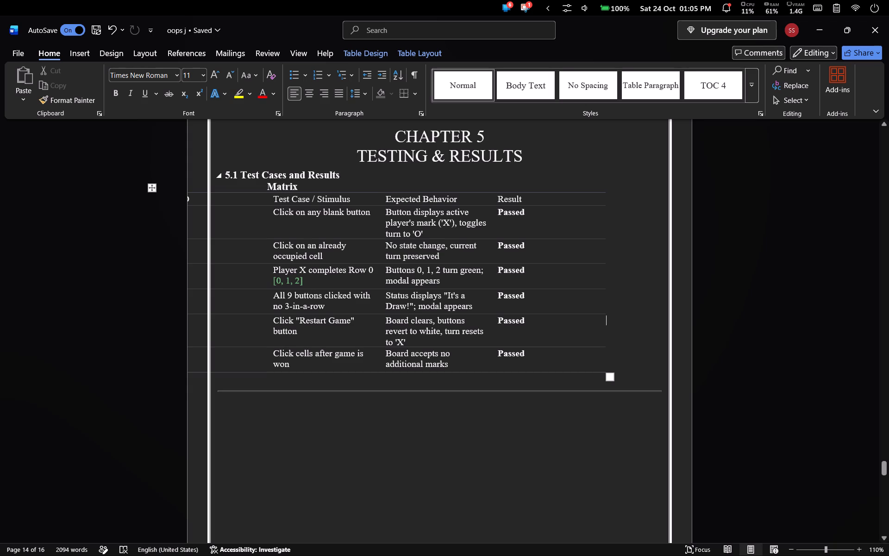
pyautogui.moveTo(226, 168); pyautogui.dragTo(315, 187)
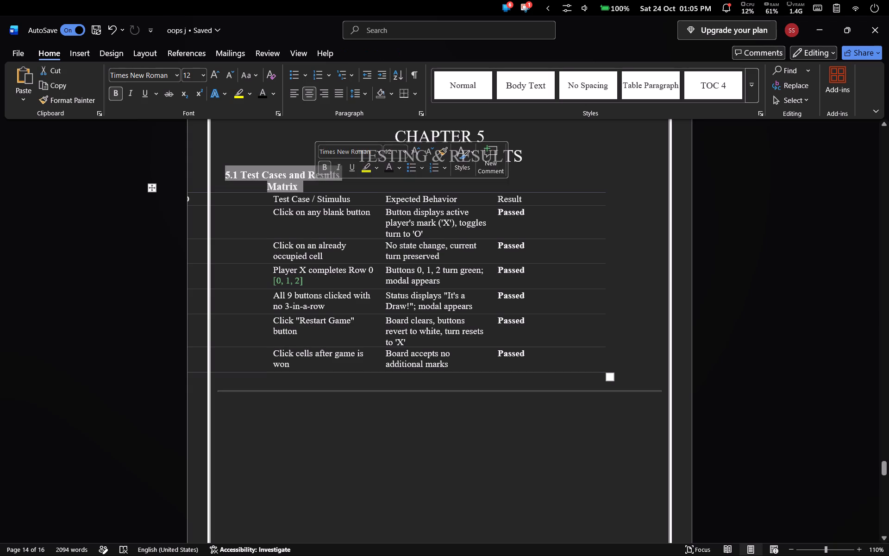
# Make the header cells "Test Case / Stimulus", "Expected Behavior" and "Result" bold in the Chapter 5 test table.
pyautogui.click(271, 200)
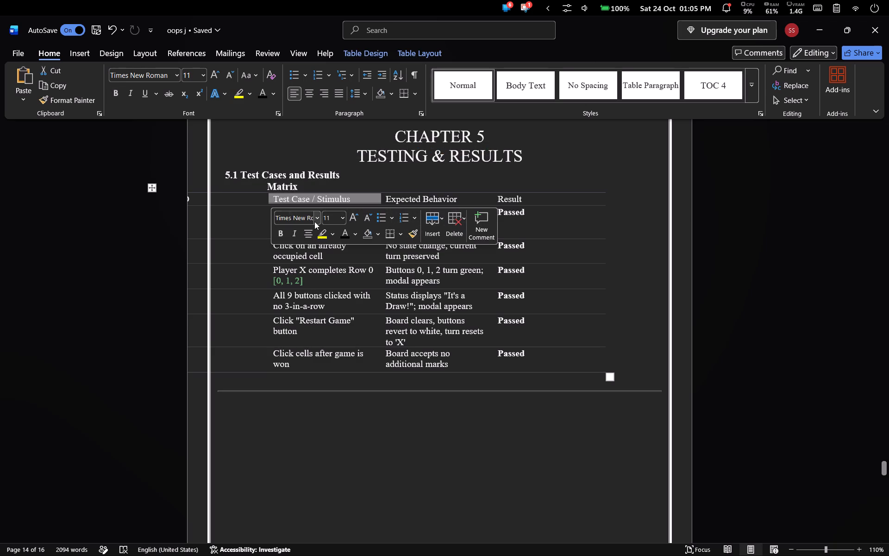
pyautogui.click(282, 233)
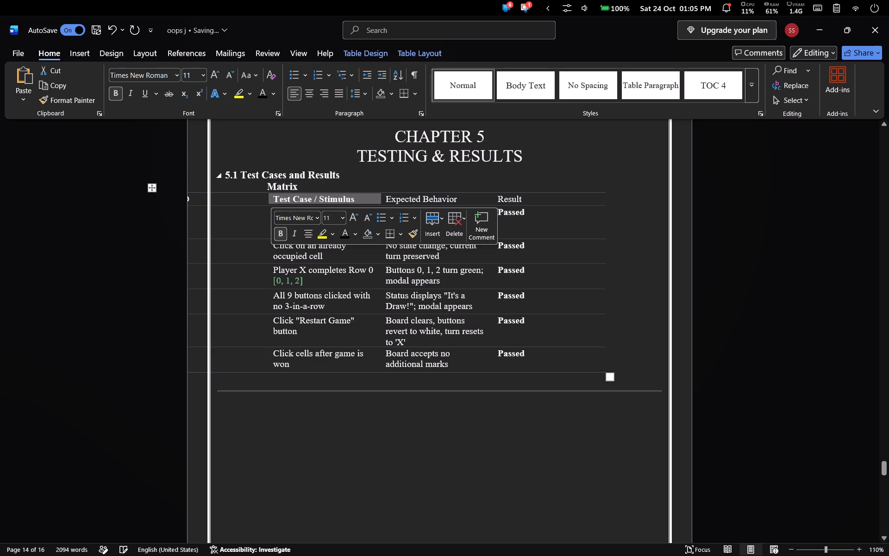
pyautogui.moveTo(381, 201); pyautogui.dragTo(401, 202)
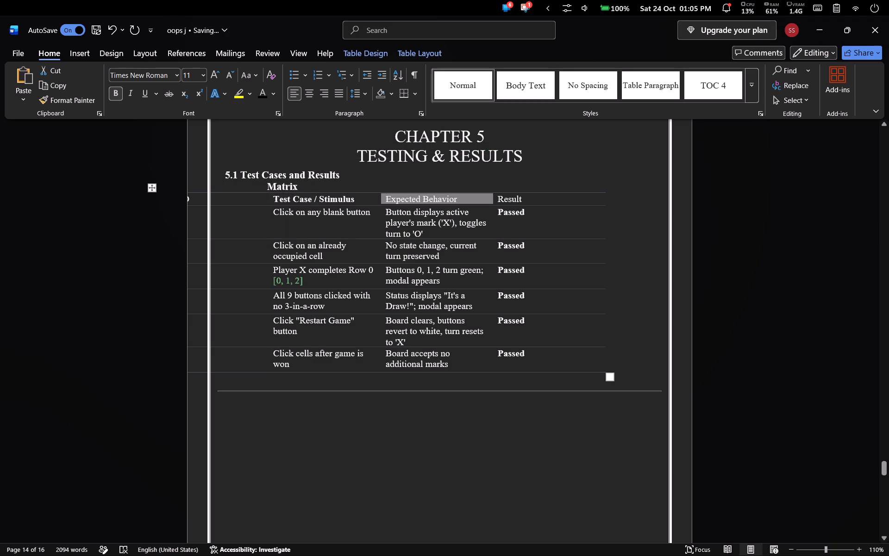
pyautogui.moveTo(401, 202); pyautogui.dragTo(411, 203)
pyautogui.click(420, 235)
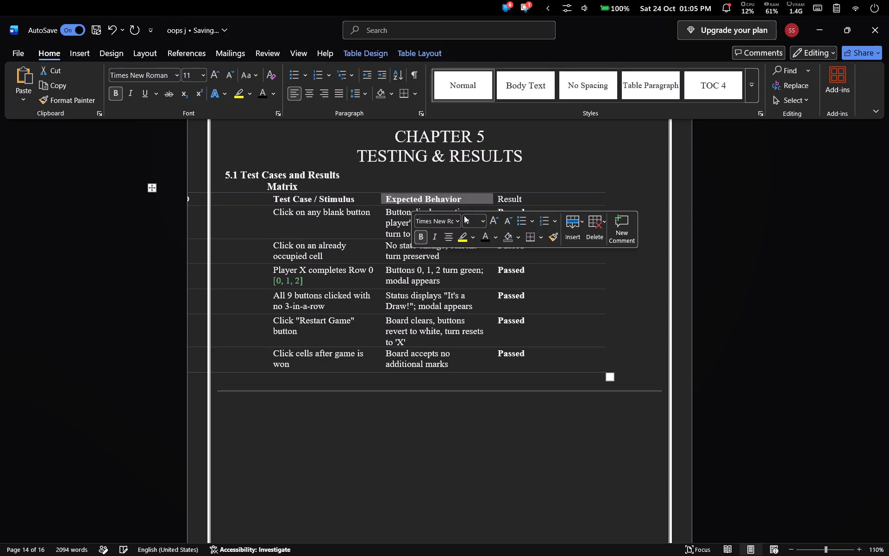
pyautogui.moveTo(493, 196); pyautogui.dragTo(562, 193)
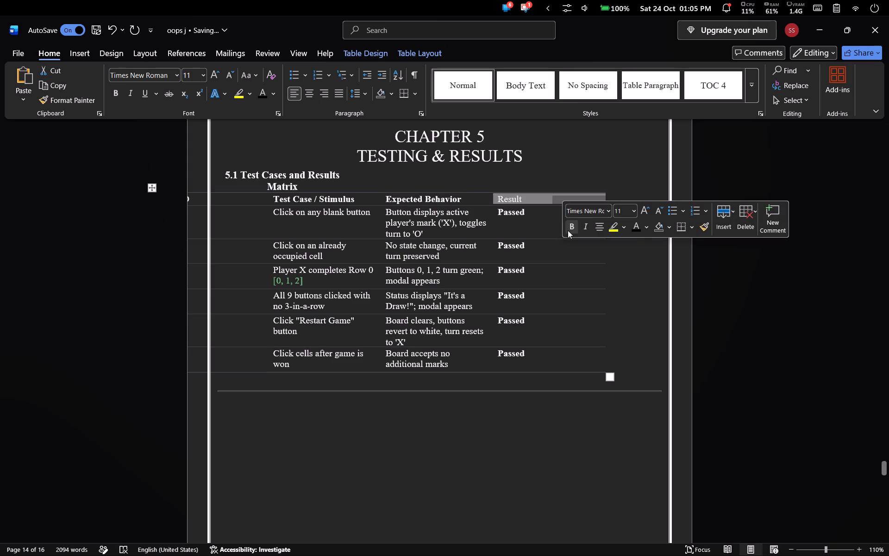
pyautogui.click(569, 231)
# Apply bulleted-list formatting to all the test case rows below the header of the Chapter 5 table.
pyautogui.click(255, 219)
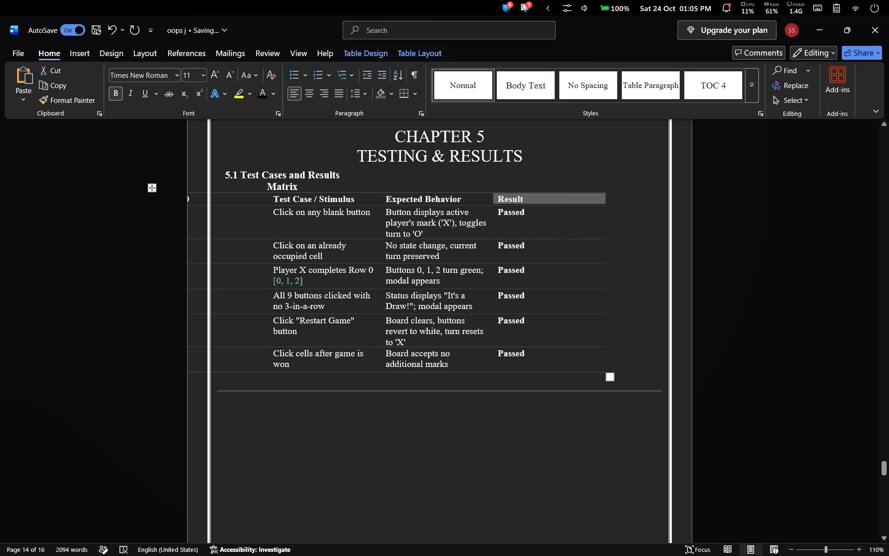
pyautogui.moveTo(261, 212); pyautogui.dragTo(419, 354)
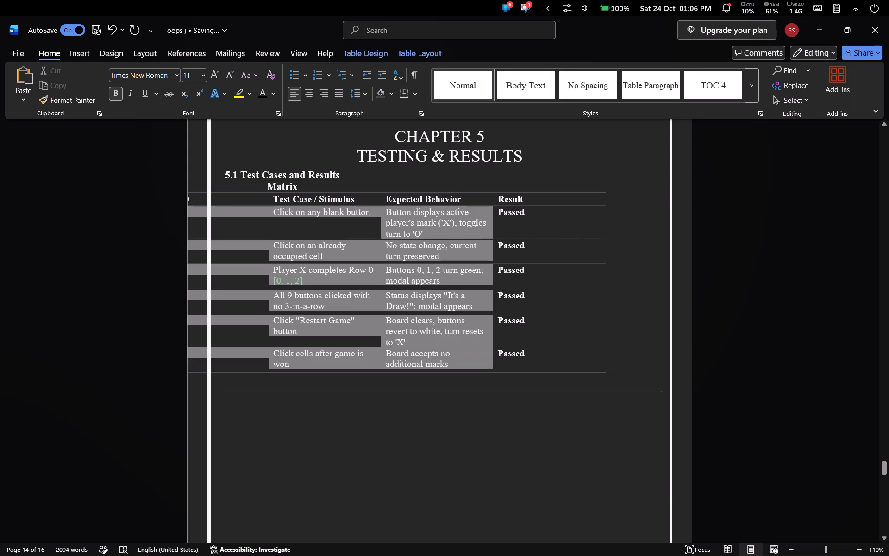
pyautogui.moveTo(419, 354); pyautogui.dragTo(476, 394)
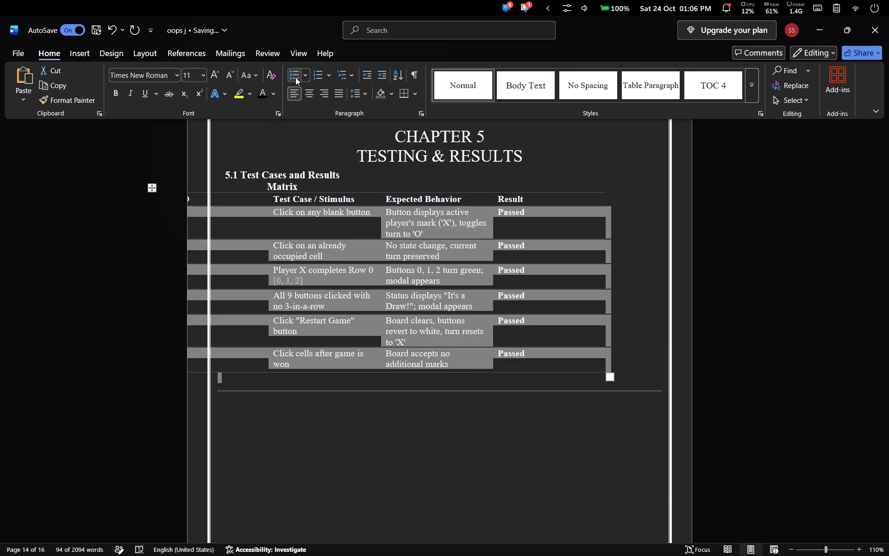
pyautogui.click(295, 77)
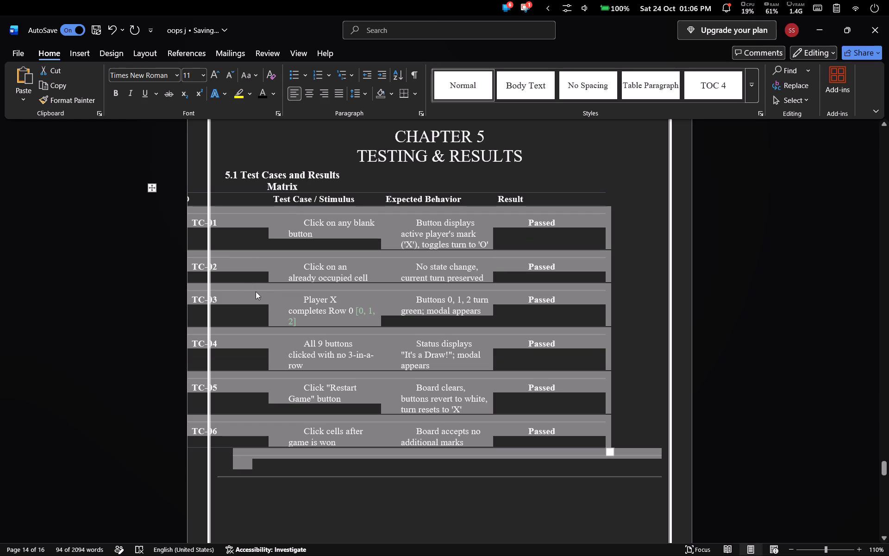
# Move the Chapter 5 test results table so its Test ID column sits inside the page border, level with the text margin.
pyautogui.moveTo(150, 188); pyautogui.dragTo(190, 196)
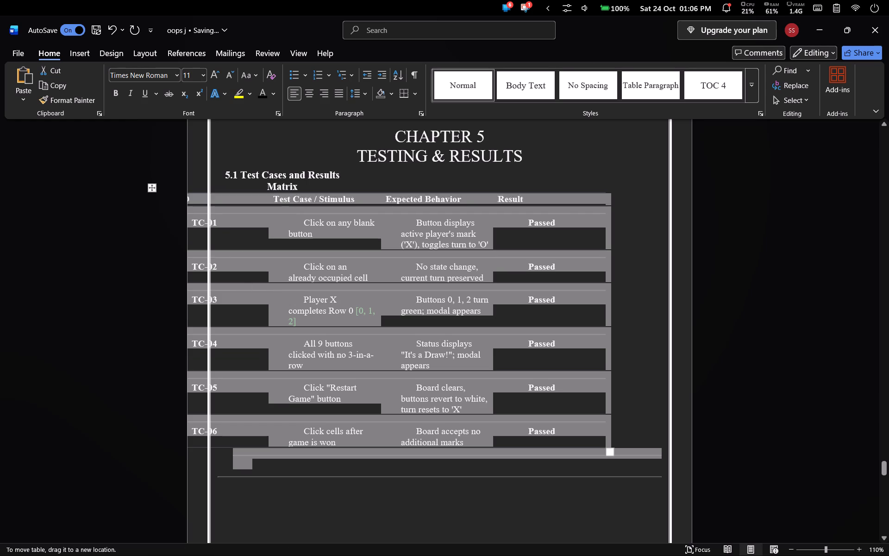
pyautogui.moveTo(190, 196); pyautogui.dragTo(219, 188)
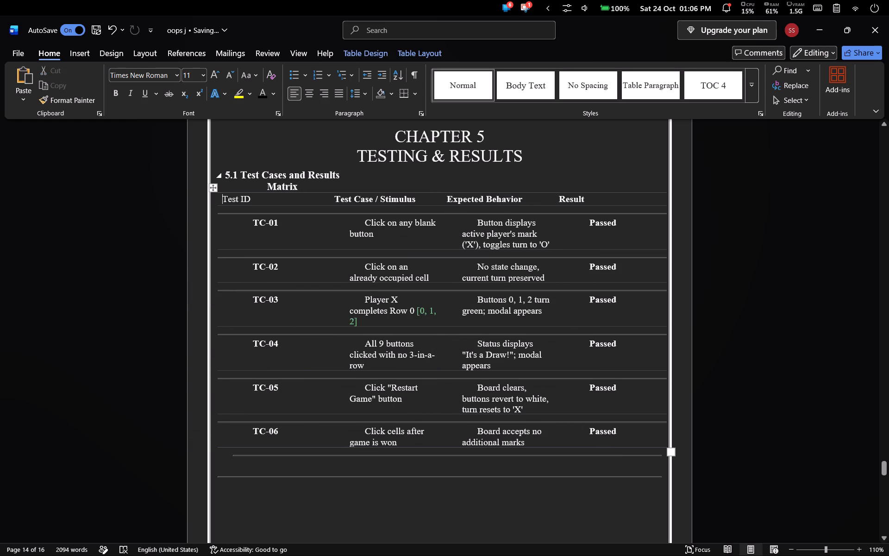
pyautogui.click(213, 189)
pyautogui.moveTo(211, 187); pyautogui.dragTo(219, 187)
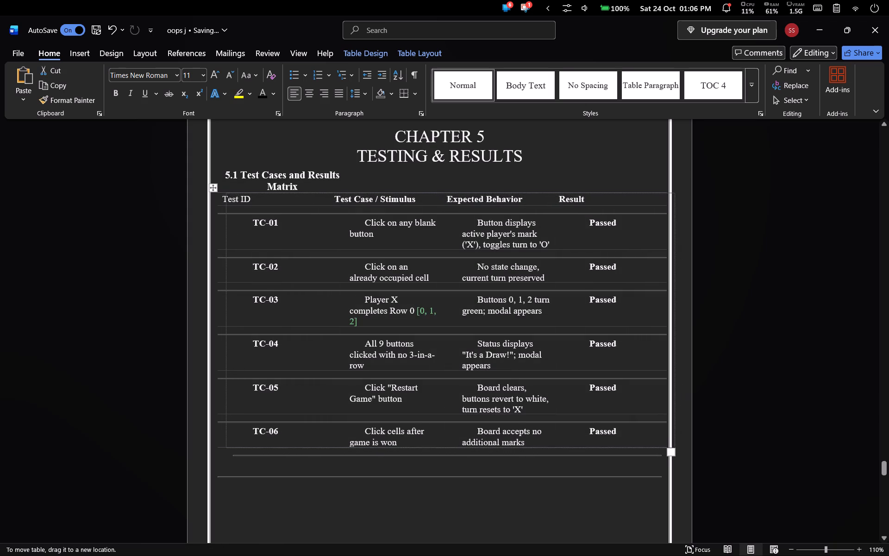
pyautogui.moveTo(219, 187); pyautogui.dragTo(220, 187)
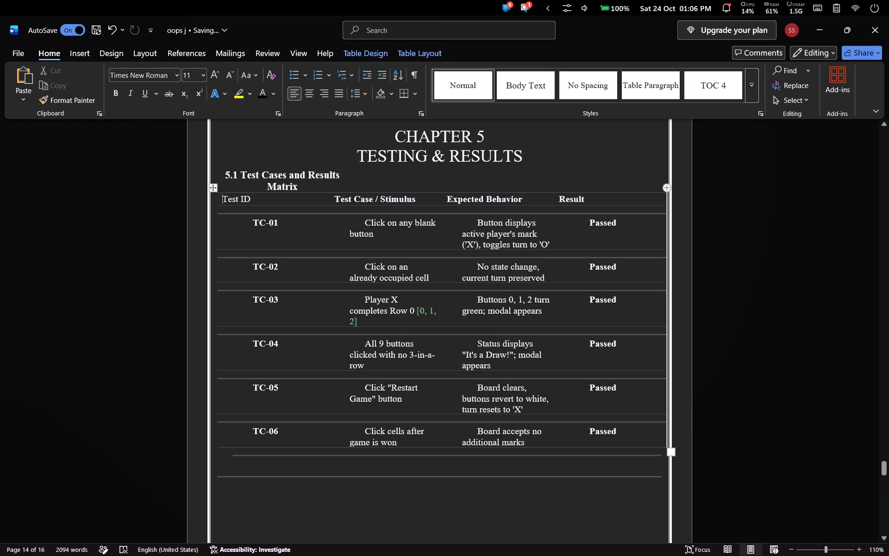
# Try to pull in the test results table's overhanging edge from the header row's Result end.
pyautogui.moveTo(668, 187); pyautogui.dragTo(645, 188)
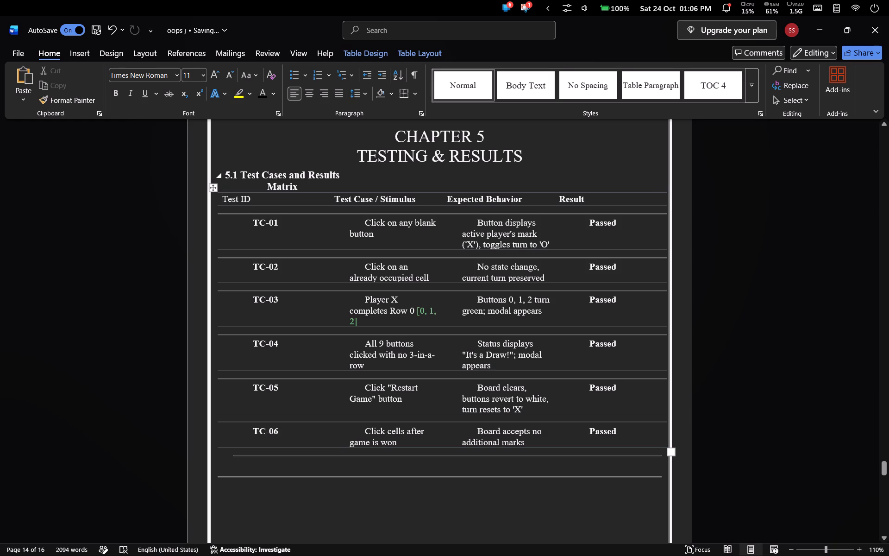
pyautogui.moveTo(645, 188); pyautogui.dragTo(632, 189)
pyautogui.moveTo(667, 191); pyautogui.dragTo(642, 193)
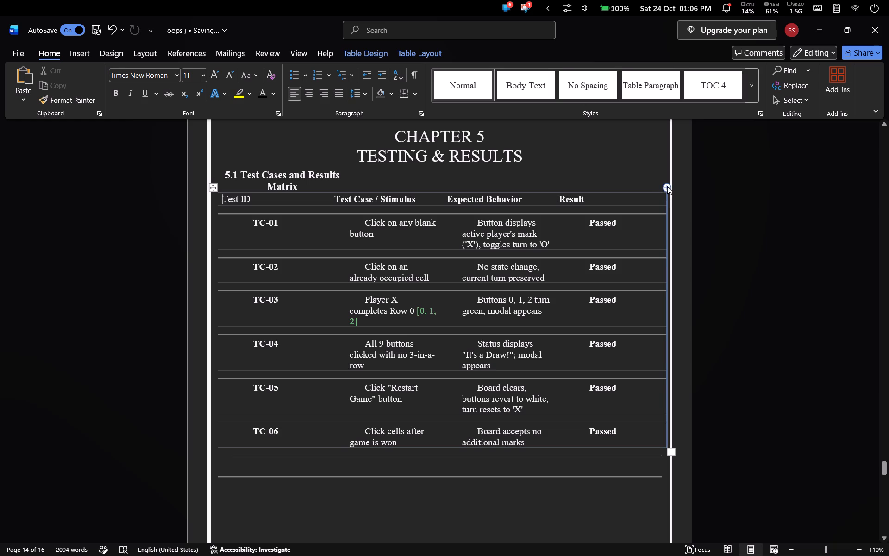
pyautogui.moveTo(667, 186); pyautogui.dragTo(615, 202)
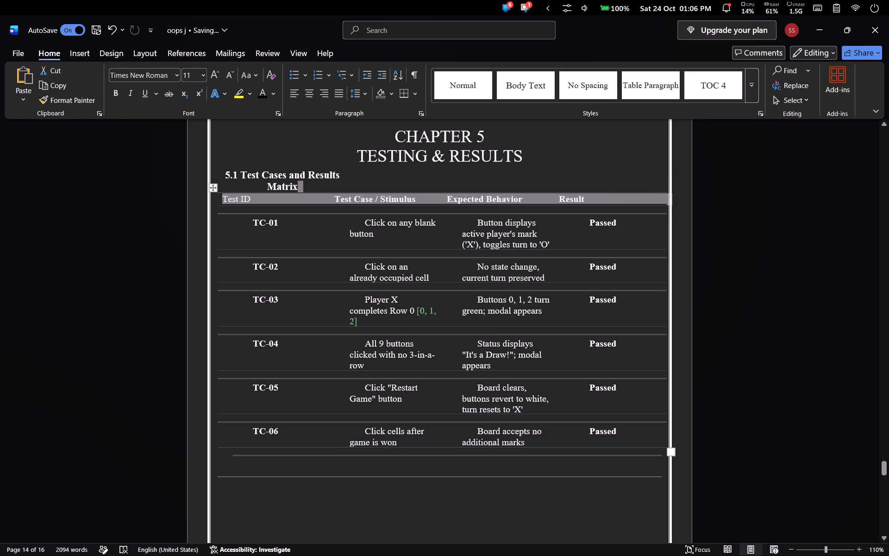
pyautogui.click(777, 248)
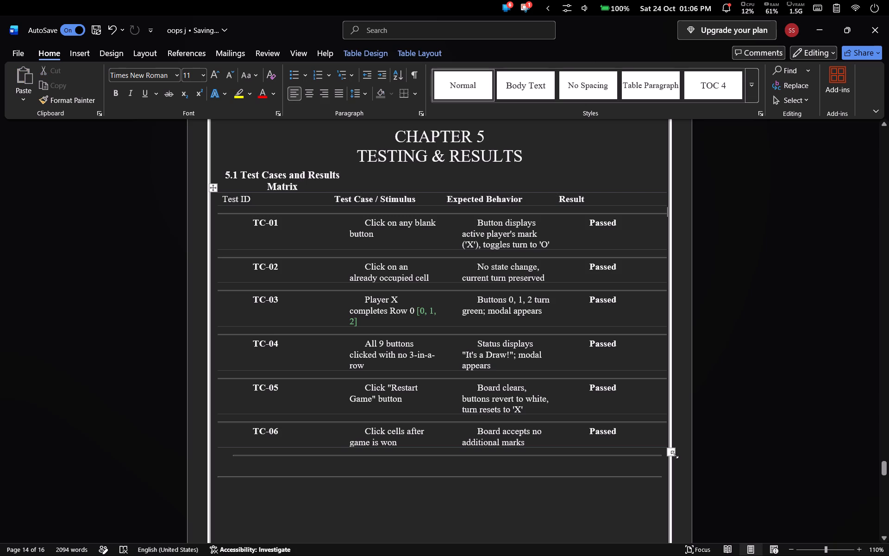
# Resize the Chapter 5 test results table narrower so its Result column edge fits inside the page border.
pyautogui.moveTo(672, 452); pyautogui.dragTo(640, 436)
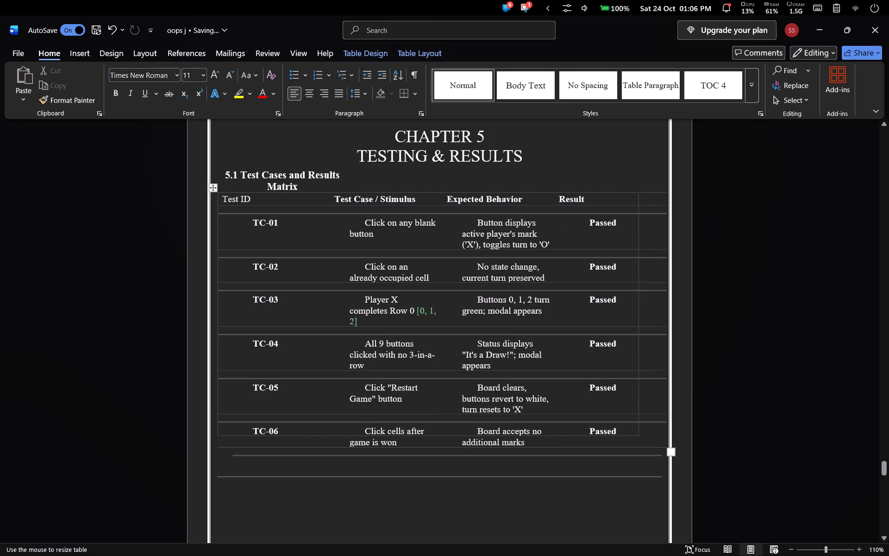
pyautogui.moveTo(640, 436); pyautogui.dragTo(646, 439)
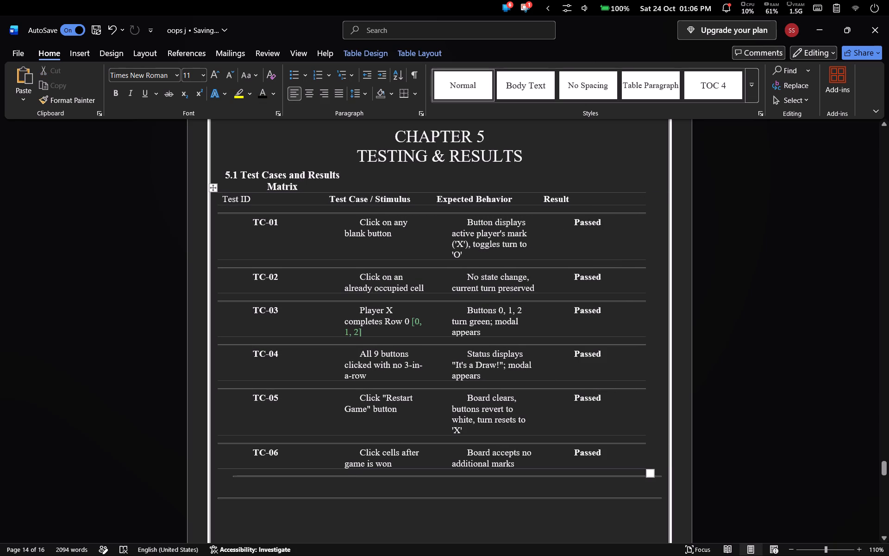
pyautogui.moveTo(651, 473); pyautogui.dragTo(652, 455)
pyautogui.moveTo(656, 475); pyautogui.dragTo(639, 451)
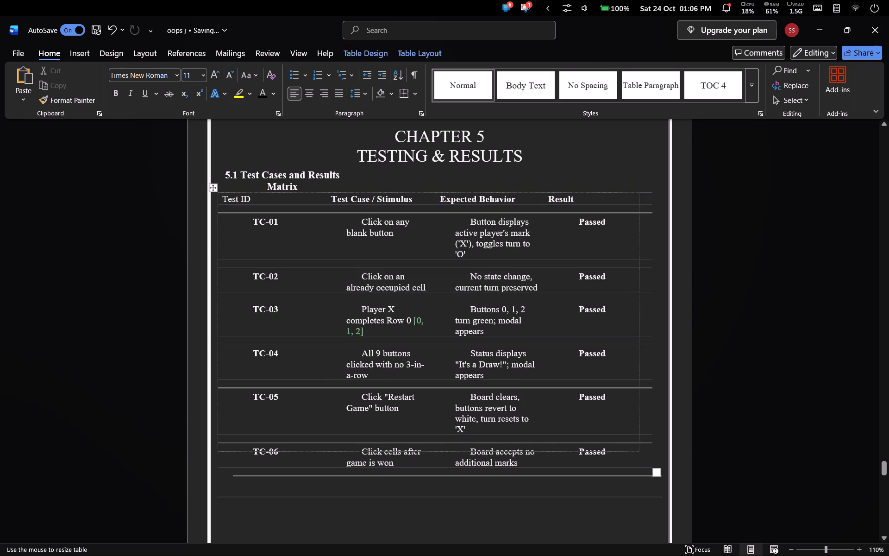
pyautogui.moveTo(639, 451); pyautogui.dragTo(645, 456)
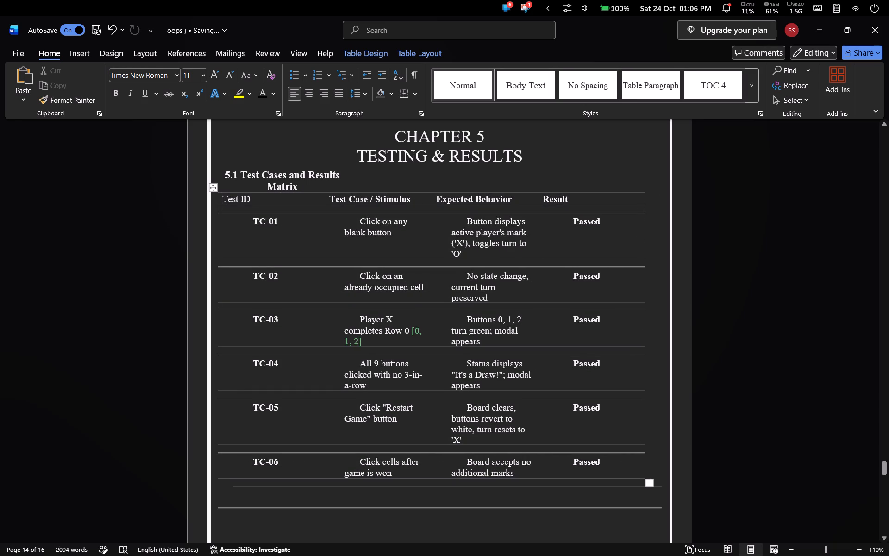
pyautogui.moveTo(408, 477); pyautogui.dragTo(408, 460)
pyautogui.click(779, 404)
# Delete the blank lines above the "CHAPTER 6" title to bring it near the top of its page, and centre it.
pyautogui.scroll(-2, 743, 392)
pyautogui.scroll(1, 743, 392)
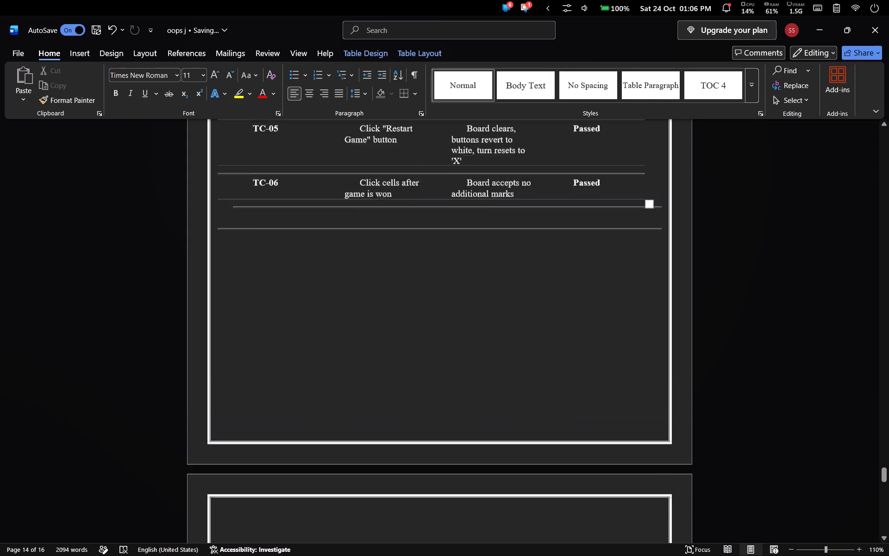
pyautogui.scroll(2, 743, 392)
pyautogui.scroll(-1, 743, 392)
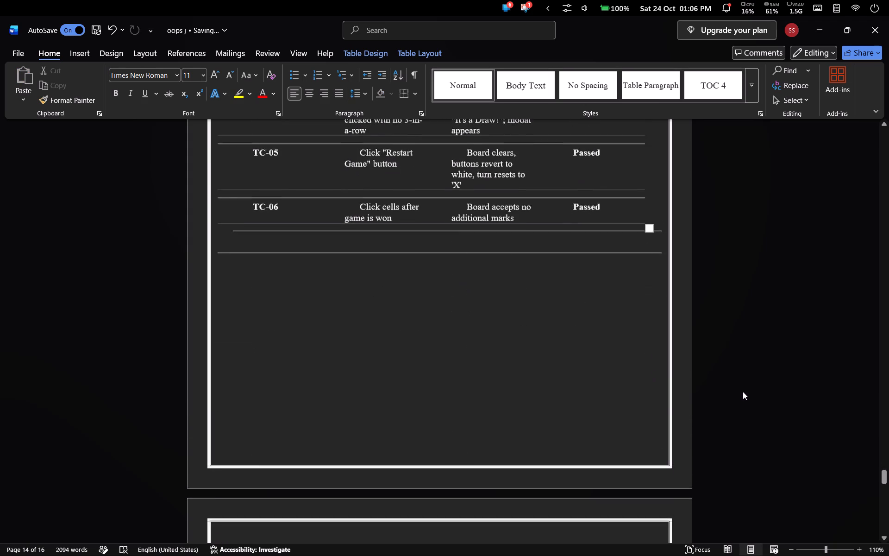
pyautogui.scroll(-1, 743, 392)
pyautogui.scroll(3, 743, 392)
pyautogui.scroll(-1, 743, 392)
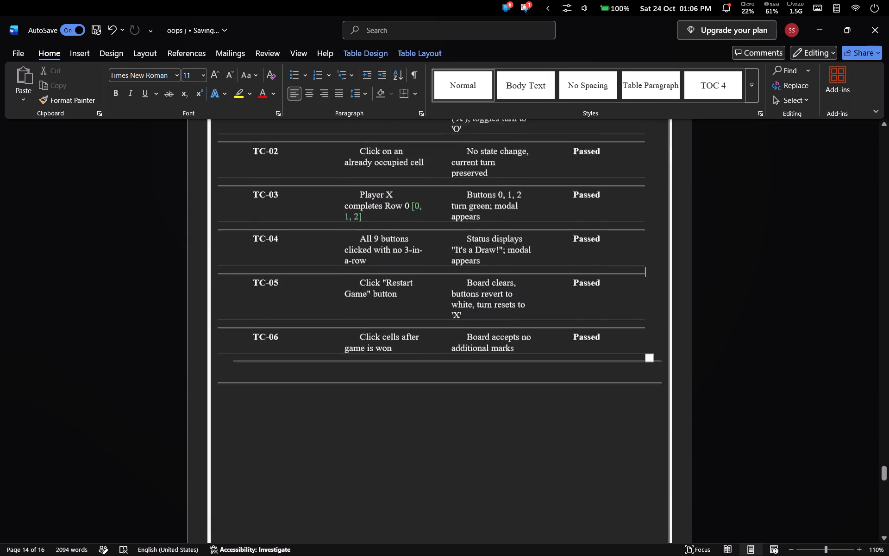
pyautogui.scroll(-2, 743, 392)
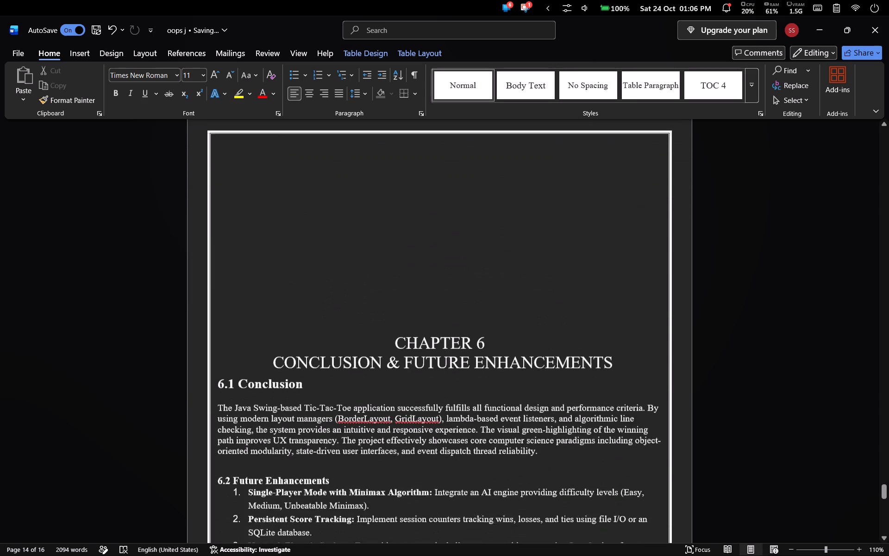
pyautogui.click(379, 295)
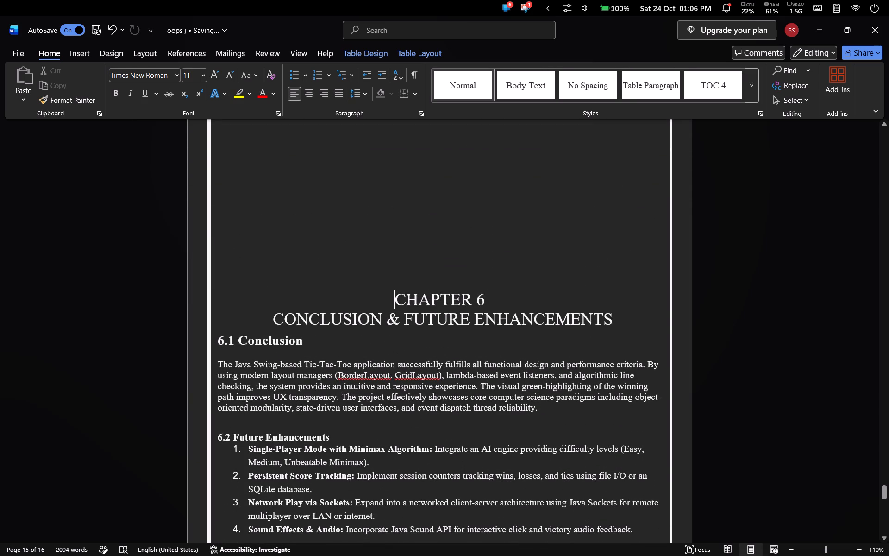
pyautogui.press('BackSpace')
pyautogui.press('BackSpace')
pyautogui.press('BackSpace')
pyautogui.press('BackSpace')
pyautogui.press('BackSpace')
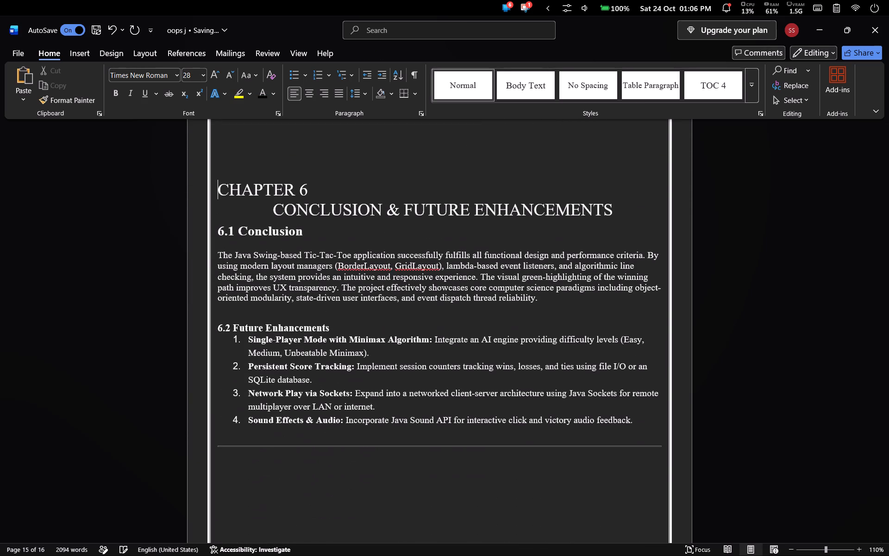
pyautogui.scroll(1, 379, 295)
pyautogui.press('BackSpace')
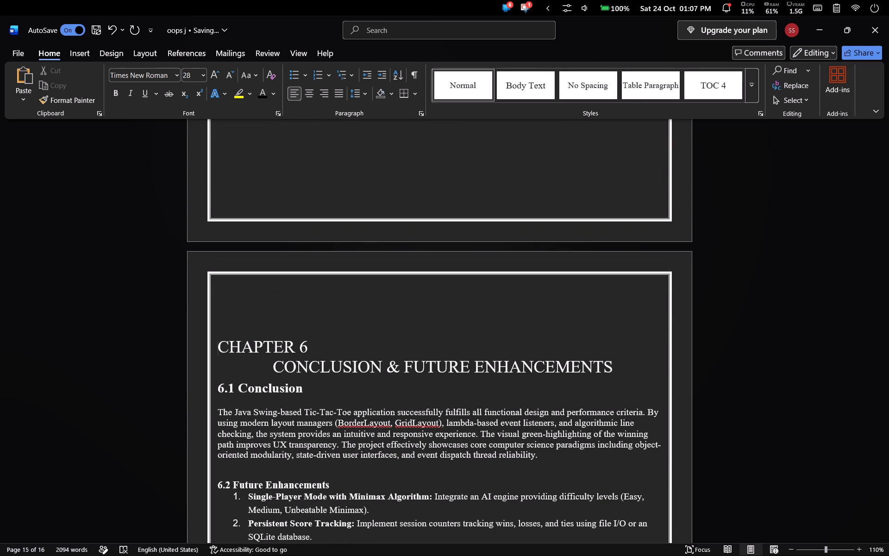
pyautogui.press('BackSpace')
pyautogui.press('Return')
pyautogui.click(306, 96)
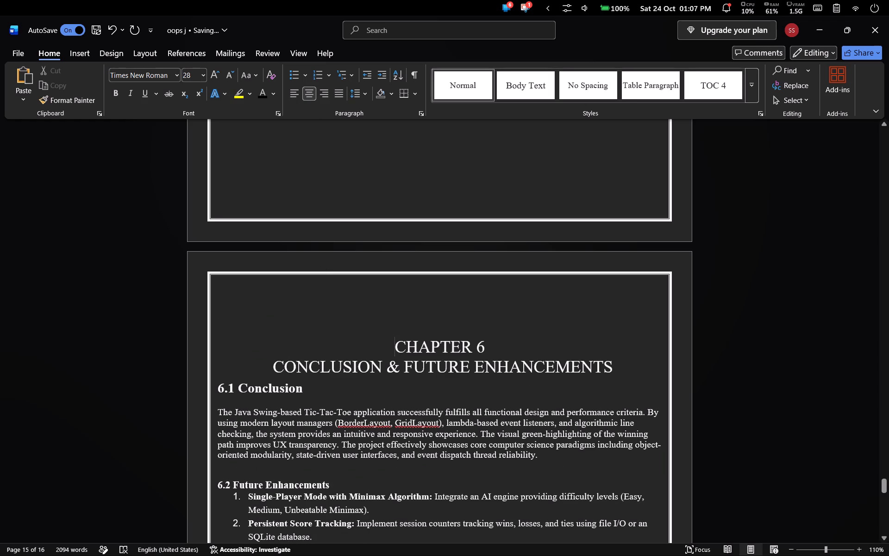
# Insert a blank line between "CHAPTER 6" and "CONCLUSION & FUTURE ENHANCEMENTS", and indent the latter with spaces to sit roughly centred.
pyautogui.click(269, 361)
pyautogui.press('Return')
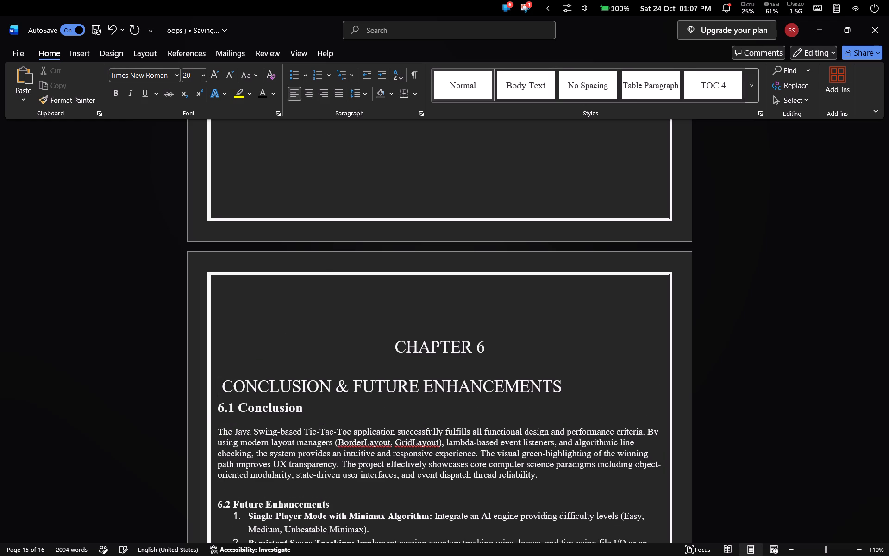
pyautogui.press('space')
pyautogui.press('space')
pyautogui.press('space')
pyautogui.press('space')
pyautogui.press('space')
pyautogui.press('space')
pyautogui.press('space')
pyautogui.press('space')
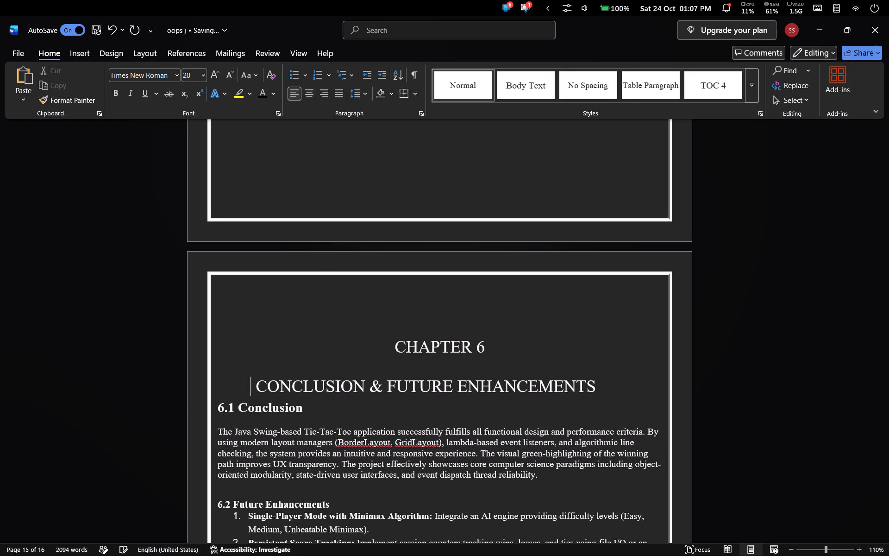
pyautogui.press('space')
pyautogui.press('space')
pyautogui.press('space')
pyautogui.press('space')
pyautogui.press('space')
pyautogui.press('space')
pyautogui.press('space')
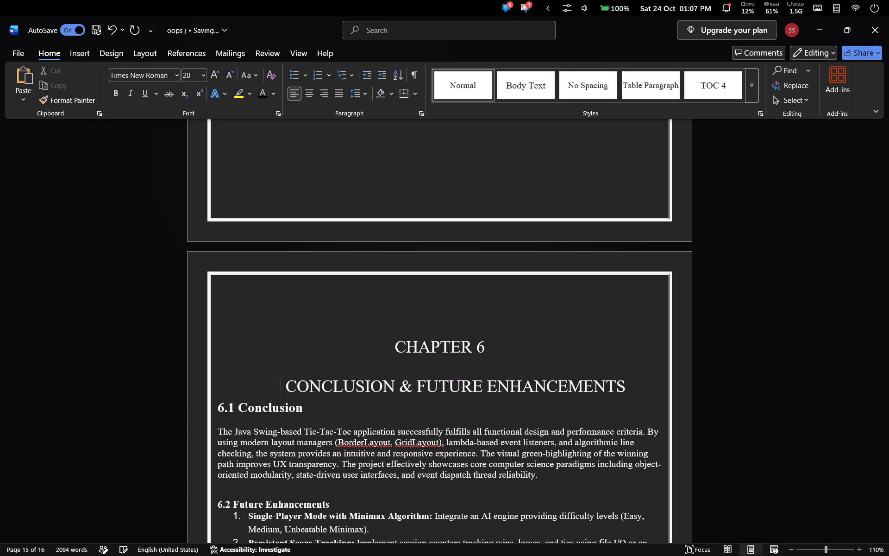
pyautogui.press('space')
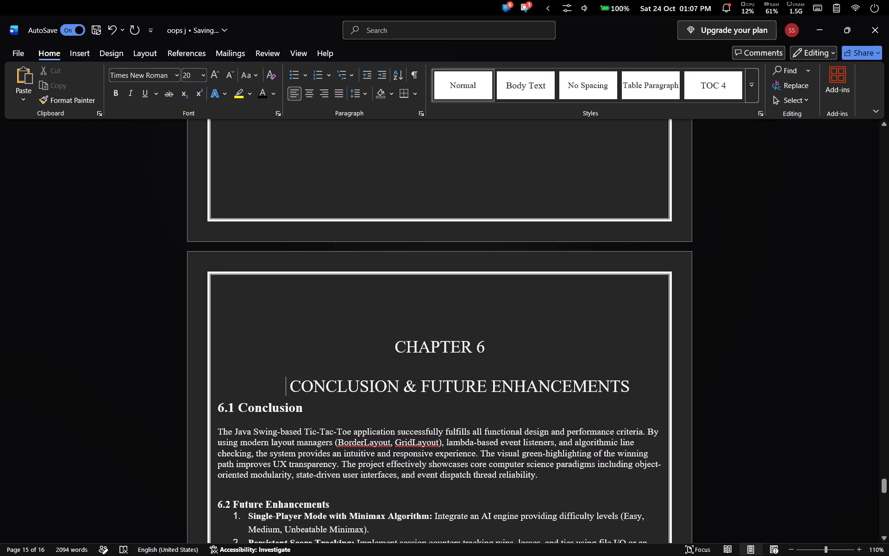
# Remove one more blank line above "CHAPTER 6" and centre the title again.
pyautogui.click(393, 349)
pyautogui.press('BackSpace')
pyautogui.press('BackSpace')
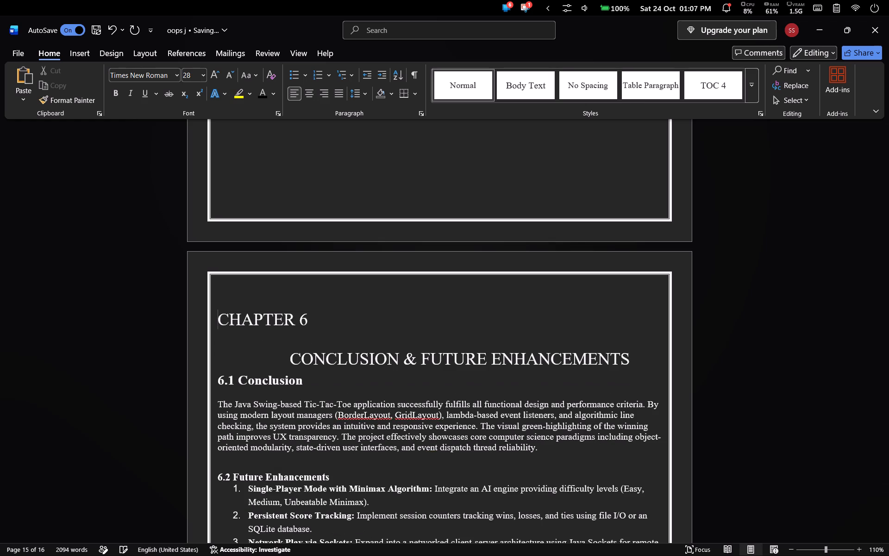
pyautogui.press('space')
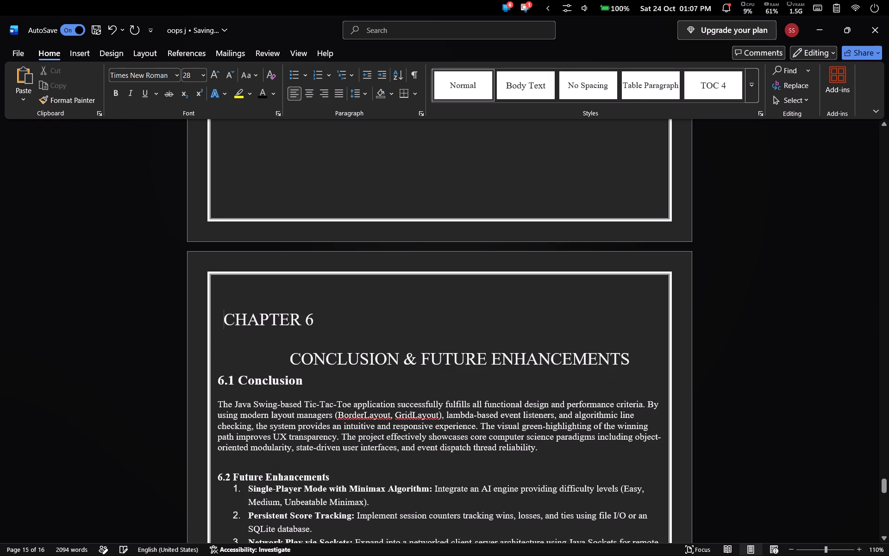
pyautogui.click(315, 92)
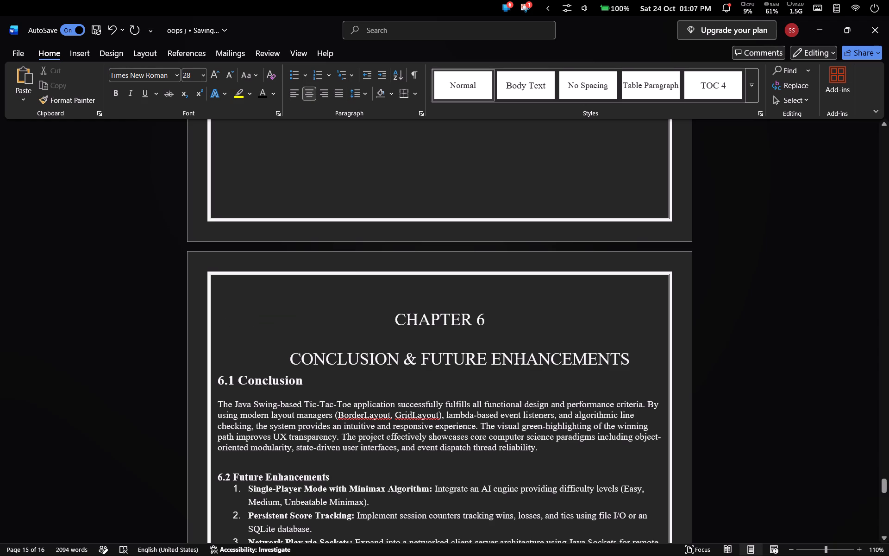
# Remove the blank line directly above the "REFERENCES" heading and centre the heading on its page.
pyautogui.scroll(-15, 351, 289)
pyautogui.scroll(1, 351, 289)
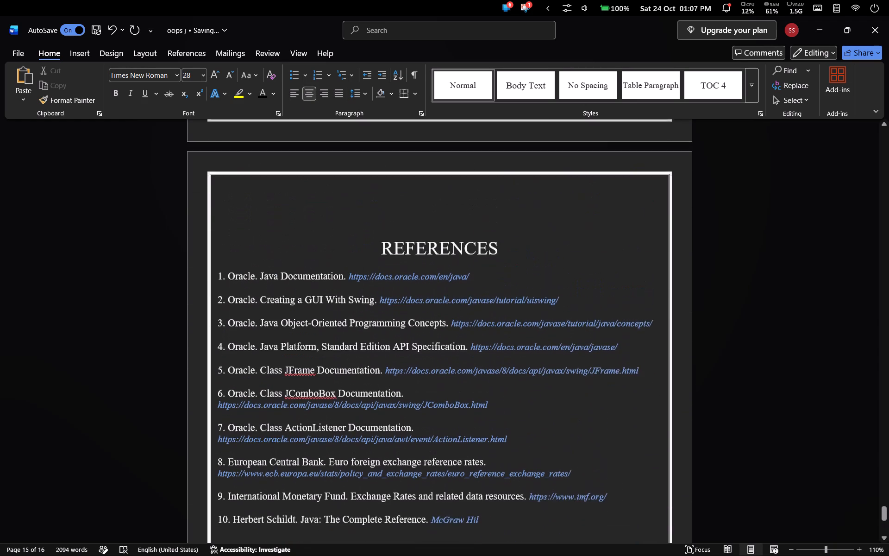
pyautogui.scroll(1, 351, 289)
pyautogui.click(359, 275)
pyautogui.press('BackSpace')
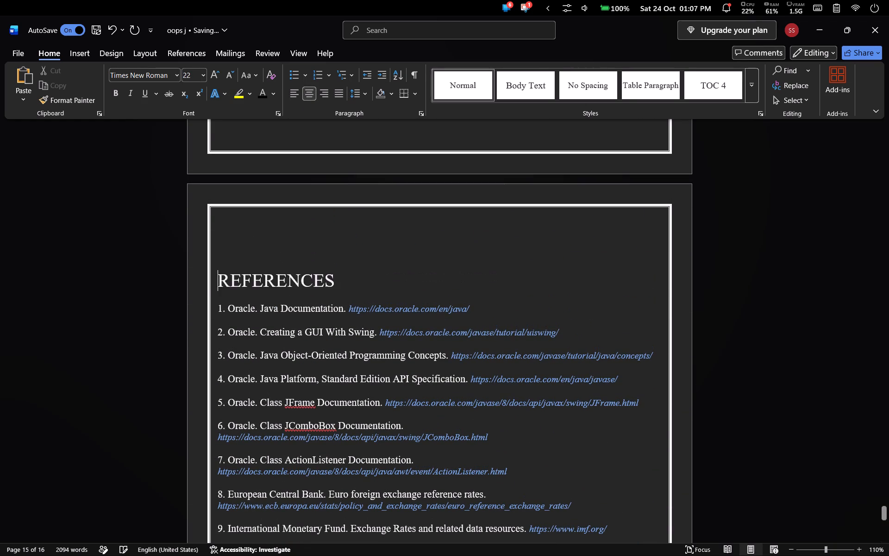
pyautogui.press('BackSpace')
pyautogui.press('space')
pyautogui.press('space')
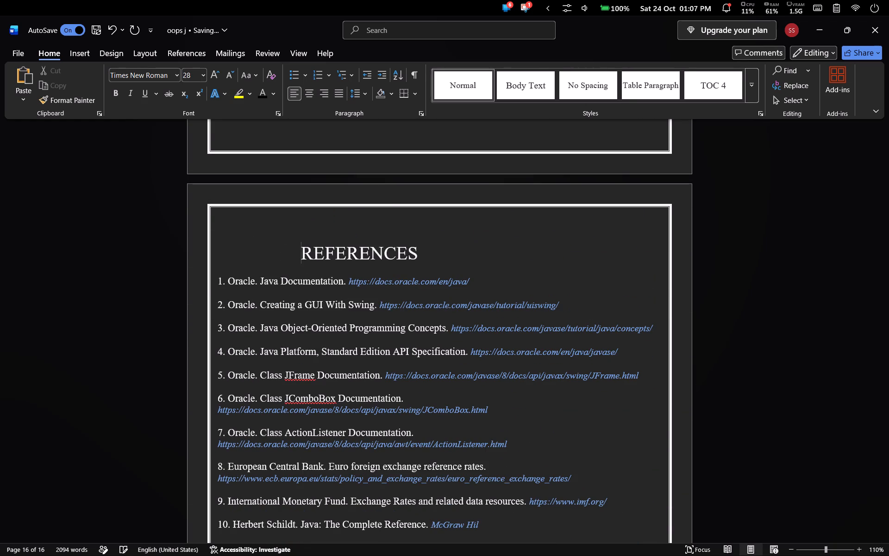
pyautogui.click(308, 95)
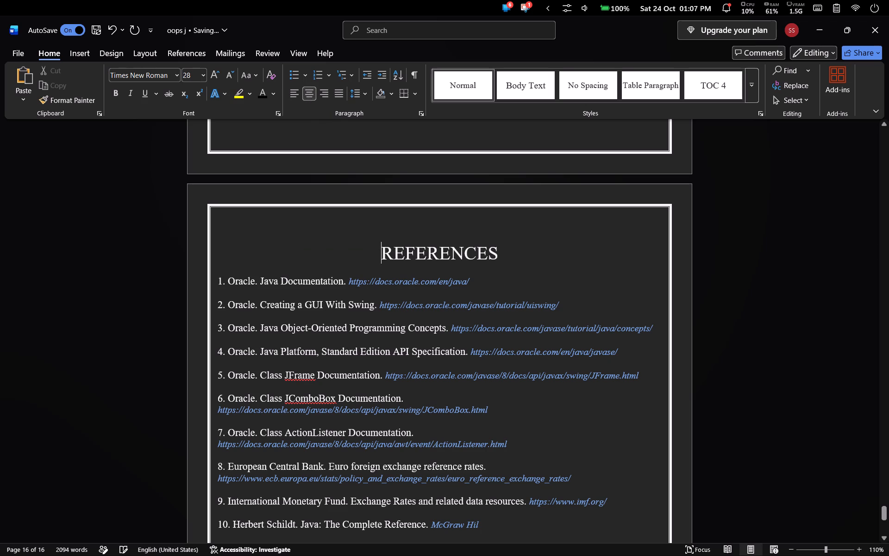
# Review the whole report from the cover page through the certificate, declaration and chapters to the references page, checking the layout.
pyautogui.scroll(-6, 285, 251)
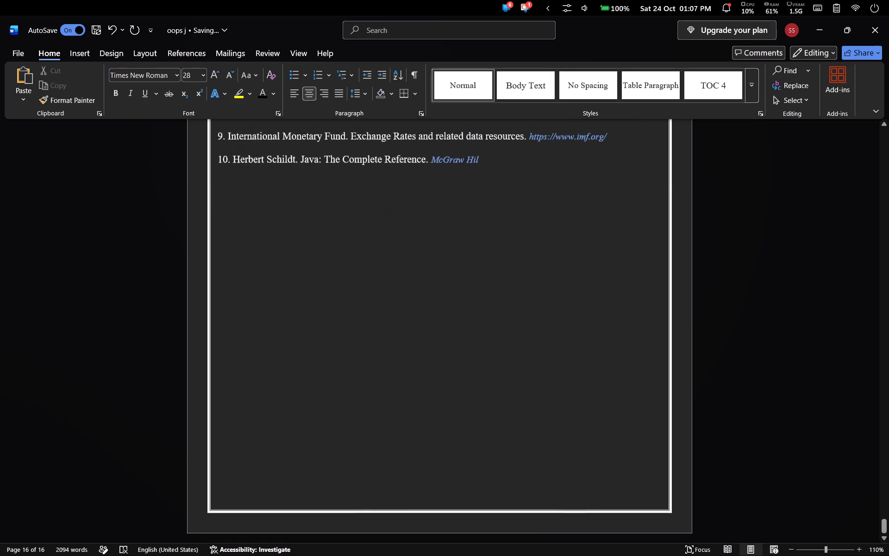
pyautogui.scroll(20, 285, 251)
pyautogui.scroll(11, 285, 251)
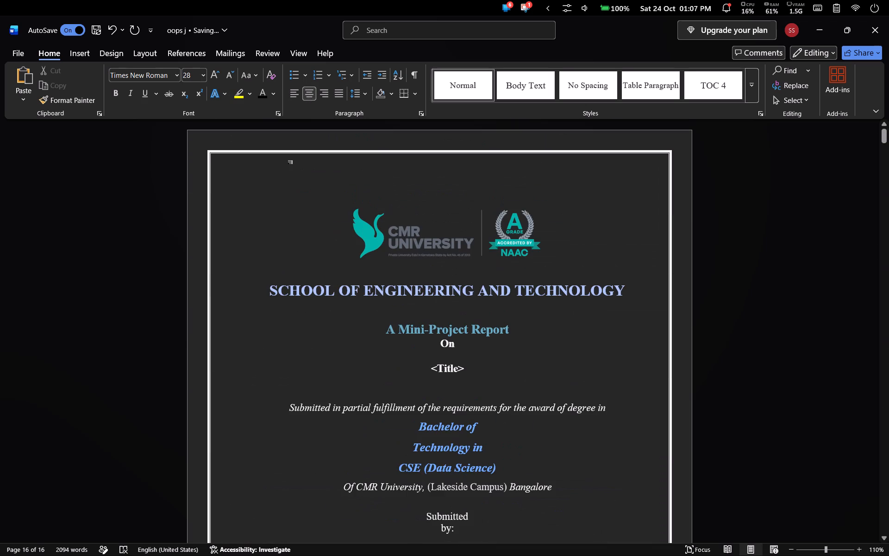
pyautogui.scroll(2, 285, 251)
pyautogui.scroll(-2, 285, 251)
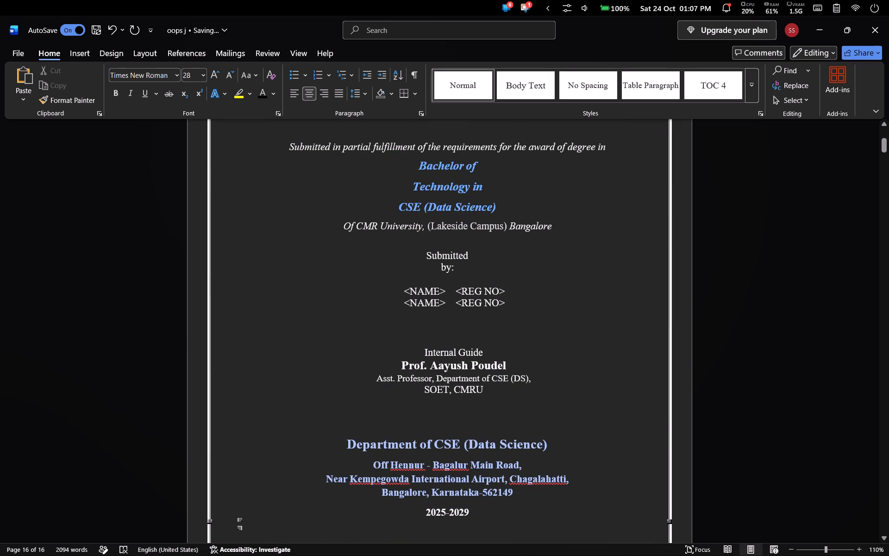
pyautogui.scroll(-2, 398, 291)
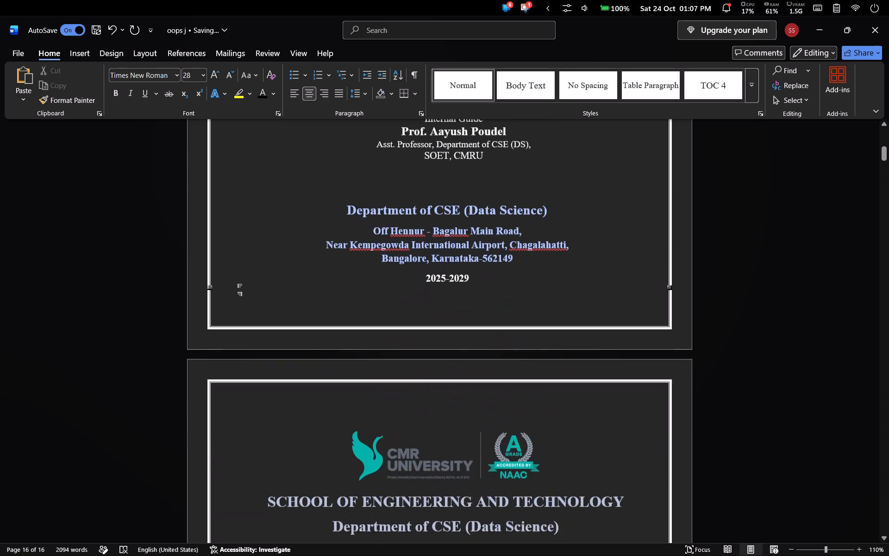
pyautogui.scroll(-10, 398, 291)
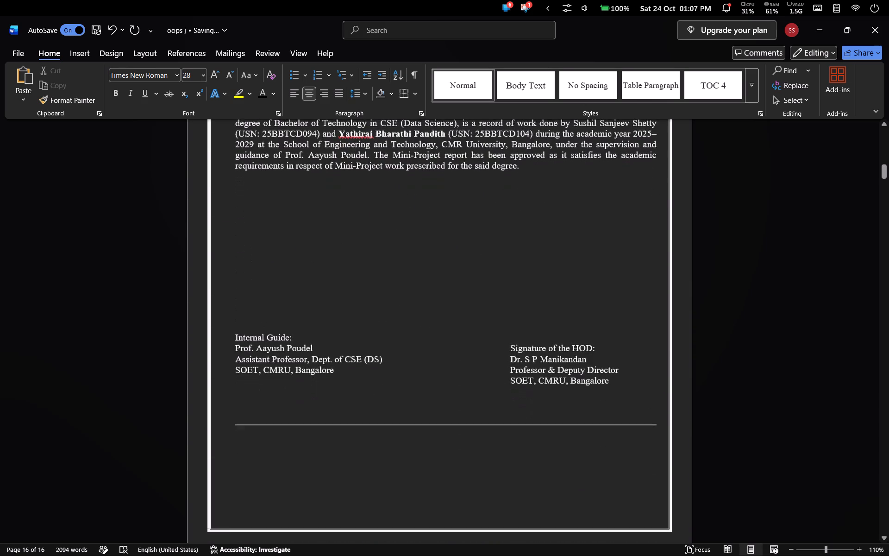
pyautogui.scroll(4, 398, 291)
pyautogui.scroll(-1, 398, 291)
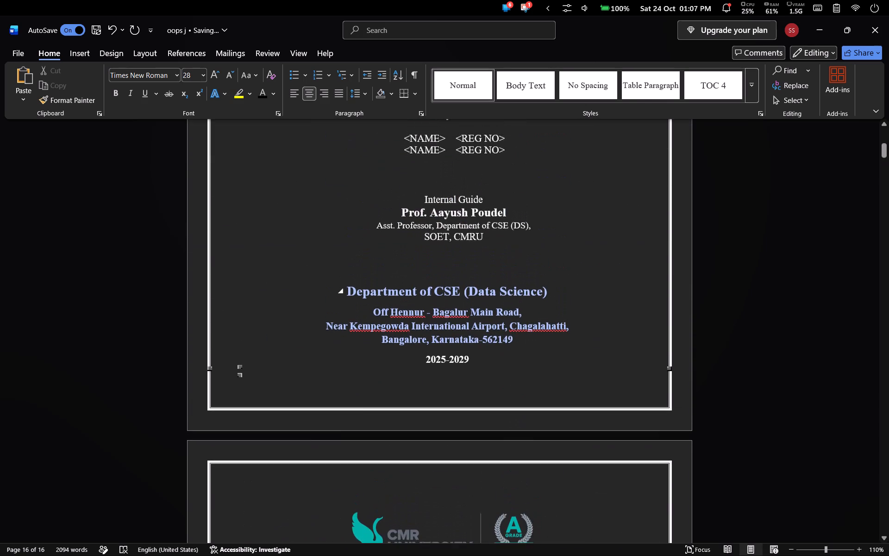
pyautogui.scroll(-2, 398, 291)
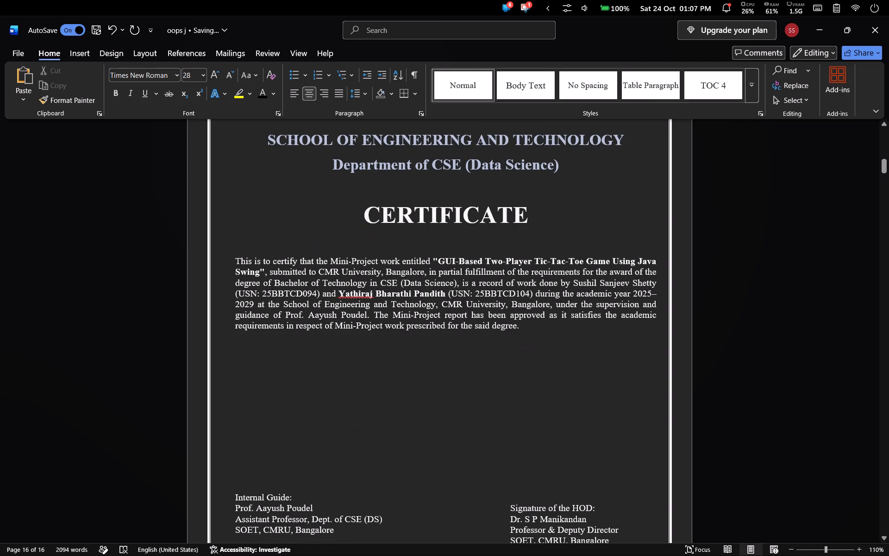
pyautogui.scroll(-5, 398, 291)
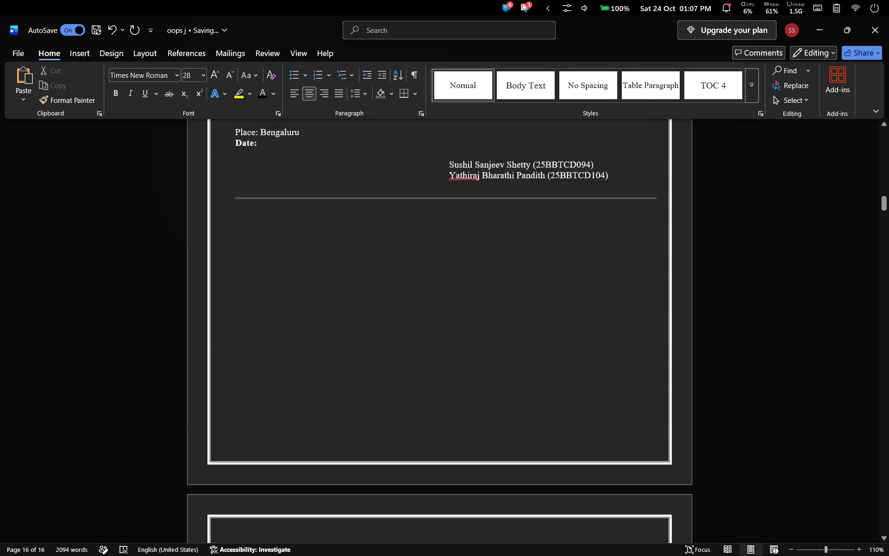
pyautogui.scroll(-6, 398, 291)
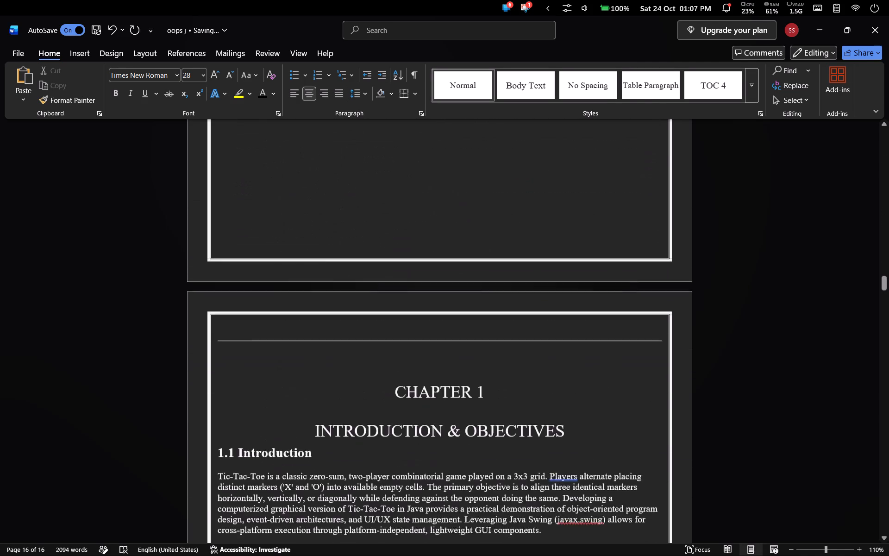
pyautogui.scroll(-16, 398, 291)
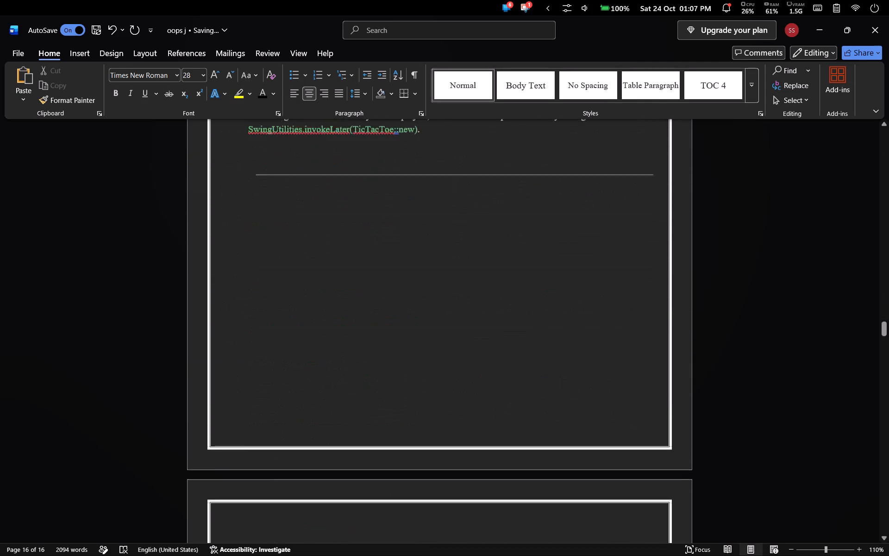
pyautogui.scroll(-11, 398, 291)
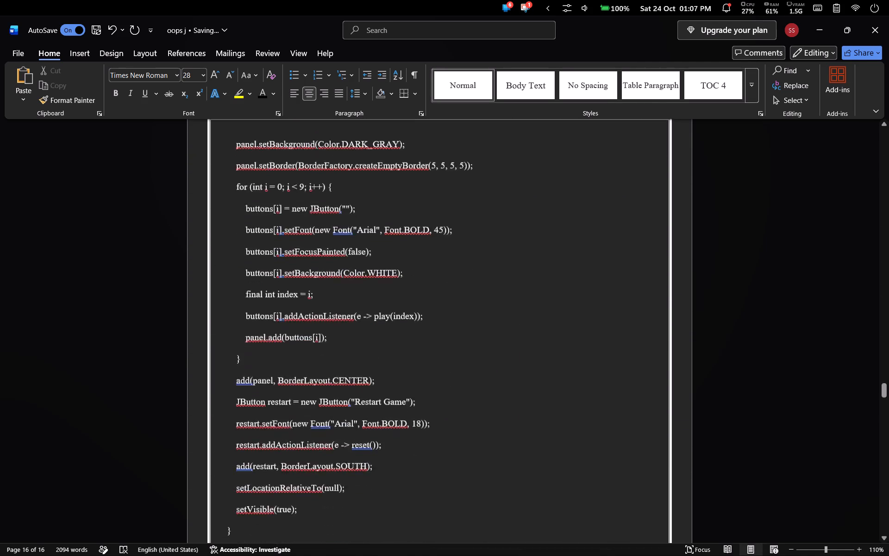
pyautogui.scroll(-7, 398, 291)
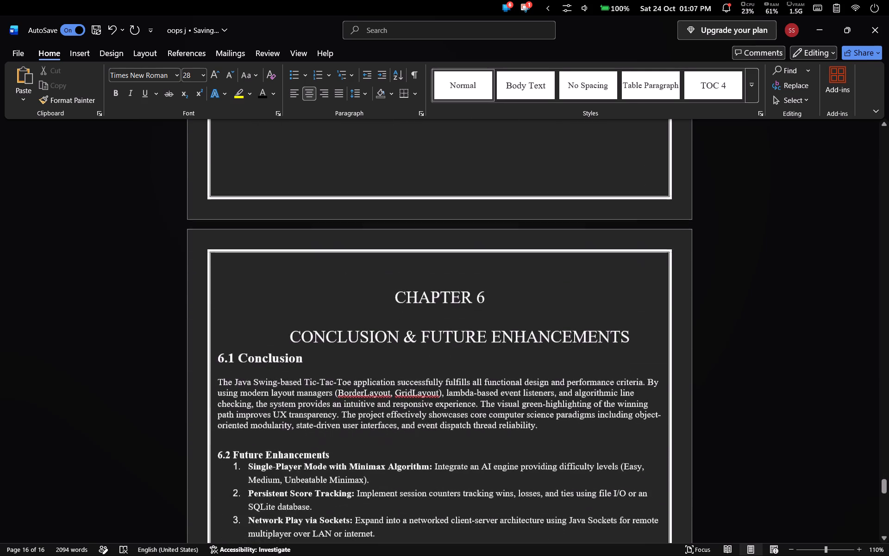
pyautogui.scroll(-5, 398, 291)
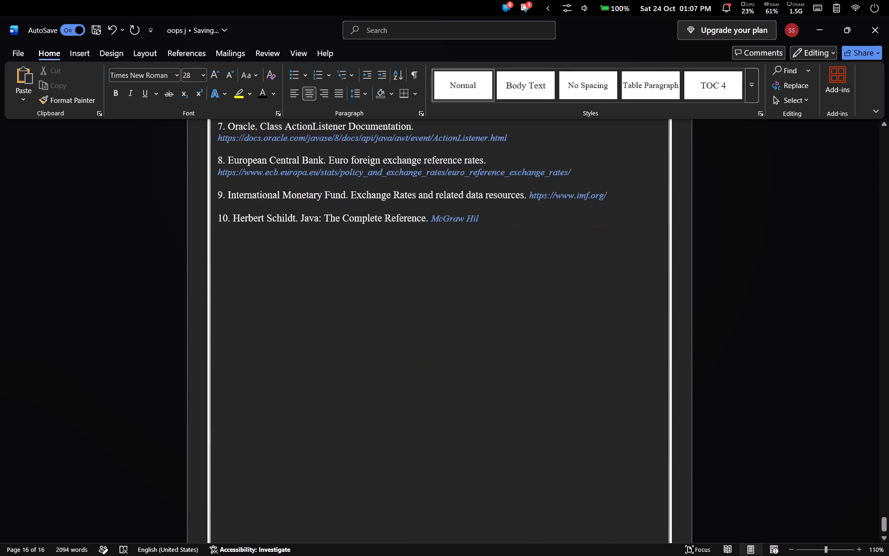
pyautogui.scroll(20, 398, 291)
pyautogui.scroll(19, 398, 291)
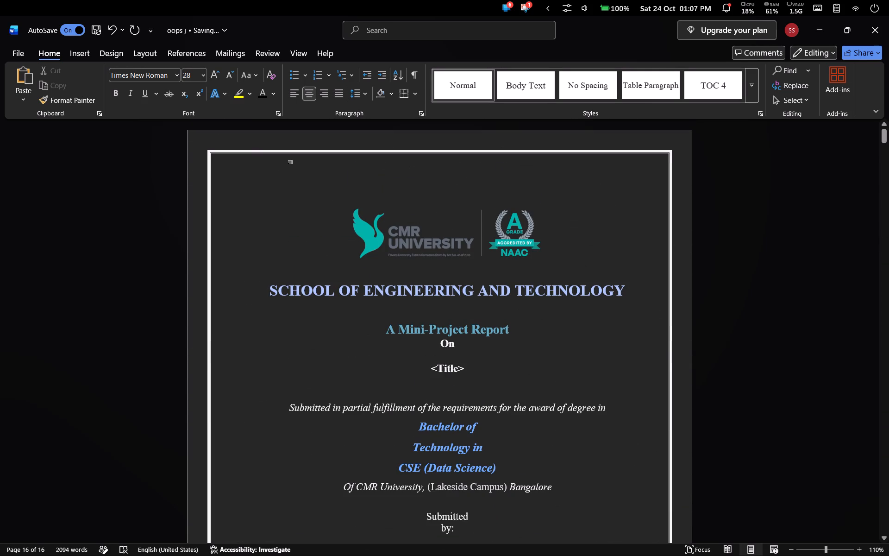
# Replace the cover page's <Title> placeholder with the title "GUI-Based Two-Player Tic-Tac-Toe Game Using Java Swing copied from the certificate text, including its opening quotation mark.
pyautogui.moveTo(426, 372); pyautogui.dragTo(432, 370)
pyautogui.moveTo(432, 370); pyautogui.dragTo(477, 364)
pyautogui.scroll(-4, 477, 364)
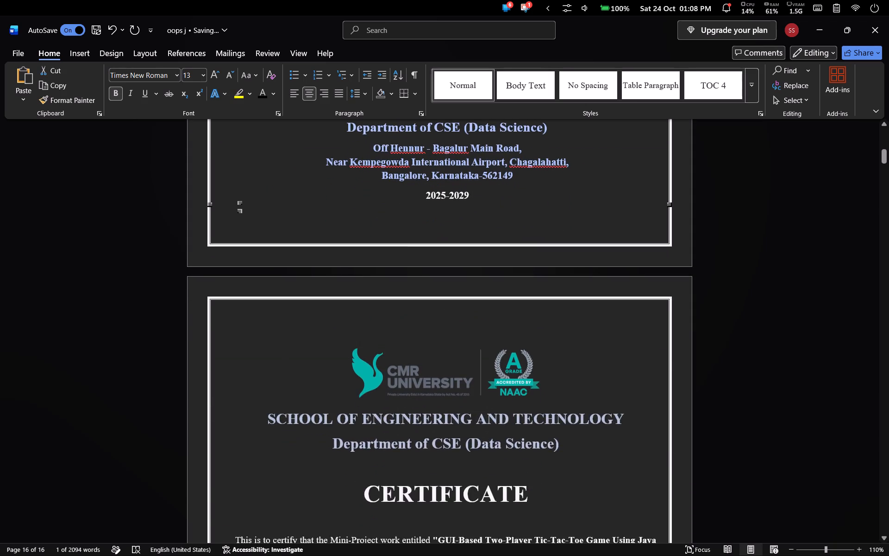
pyautogui.scroll(-2, 477, 364)
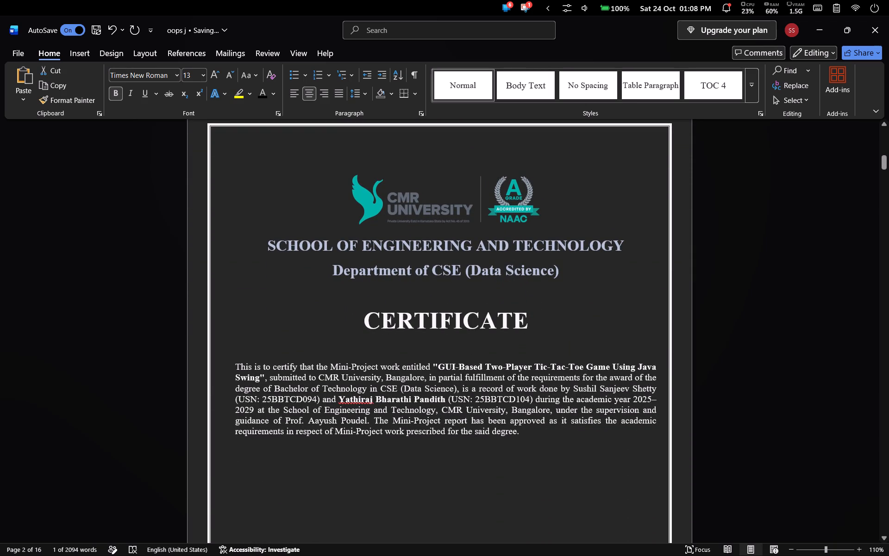
pyautogui.moveTo(433, 365); pyautogui.dragTo(458, 367)
pyautogui.moveTo(458, 367); pyautogui.dragTo(261, 380)
pyautogui.hotkey('ctrl', 'c')
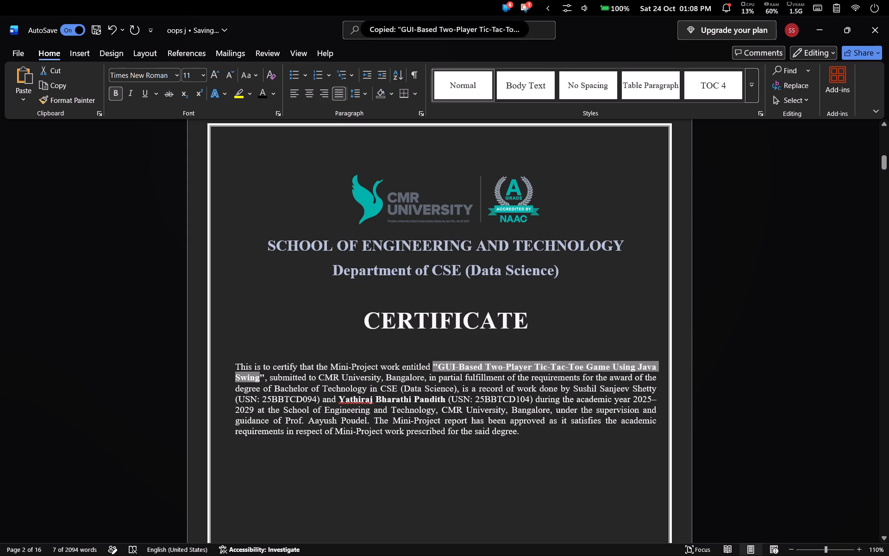
pyautogui.scroll(6, 261, 380)
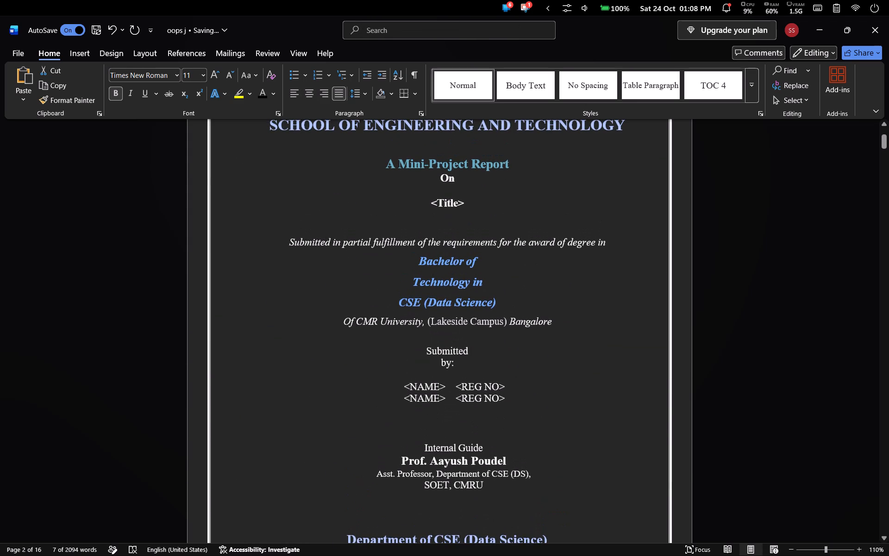
pyautogui.moveTo(423, 203); pyautogui.dragTo(463, 206)
pyautogui.hotkey('ctrl', 'v')
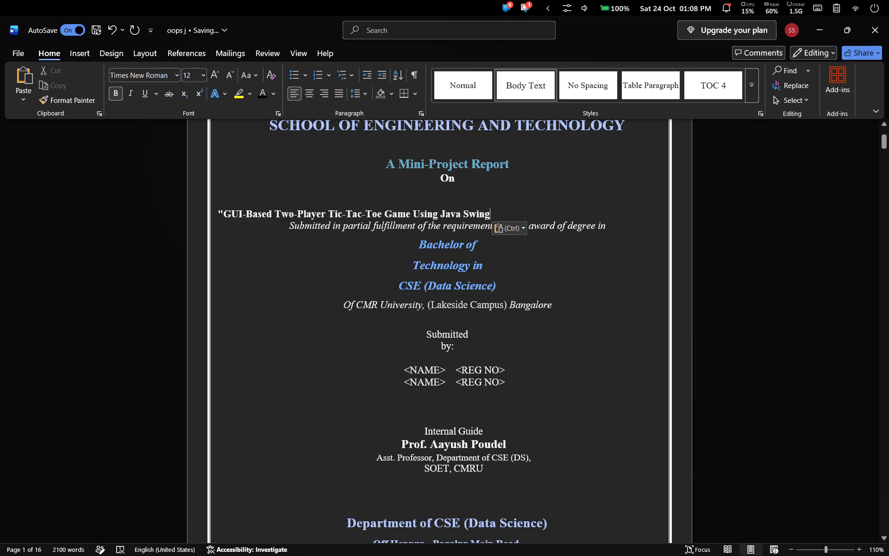
# Centre the project title line on the cover page.
pyautogui.moveTo(216, 211); pyautogui.dragTo(488, 213)
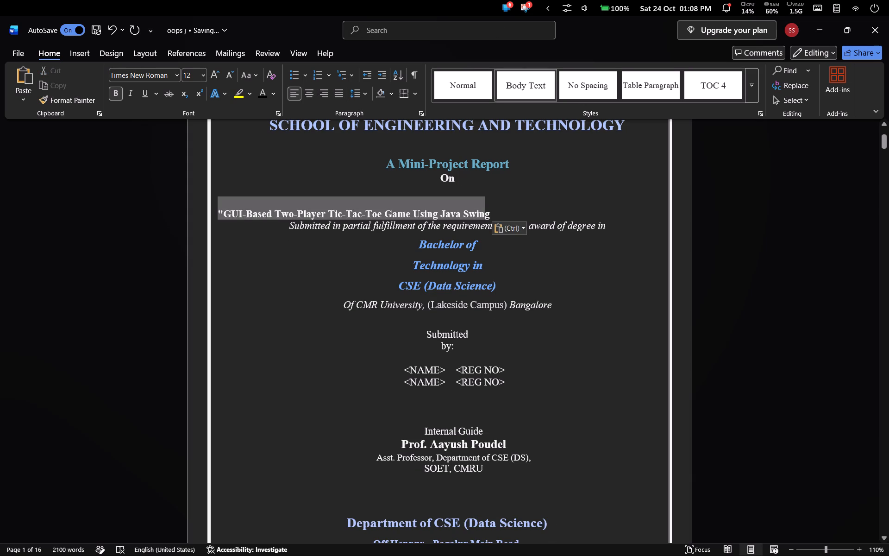
pyautogui.moveTo(488, 213); pyautogui.dragTo(490, 216)
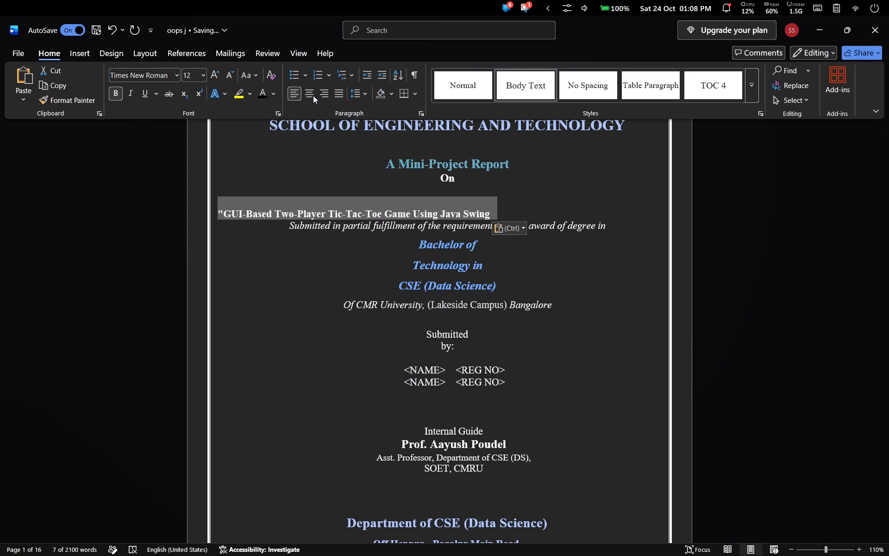
pyautogui.click(313, 95)
# Delete the opening quotation mark from the project title on the cover page.
pyautogui.scroll(-1, 419, 322)
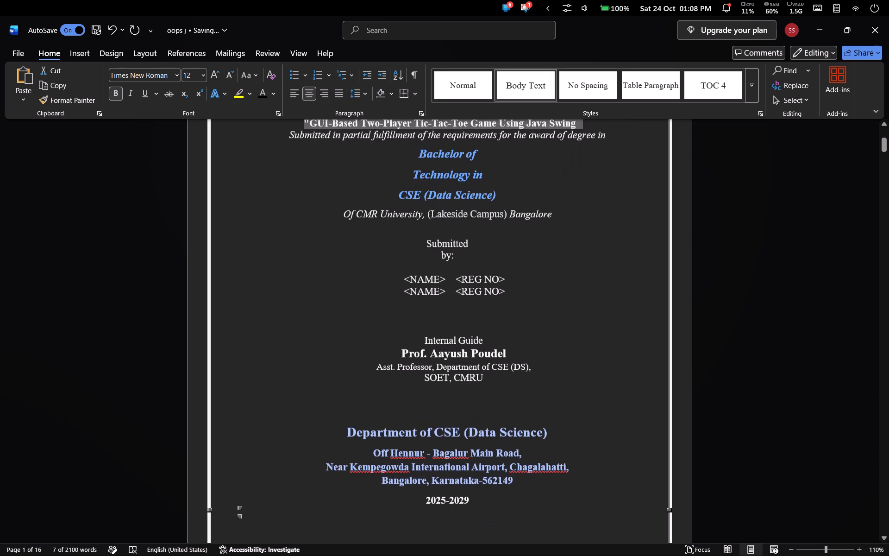
pyautogui.scroll(1, 400, 278)
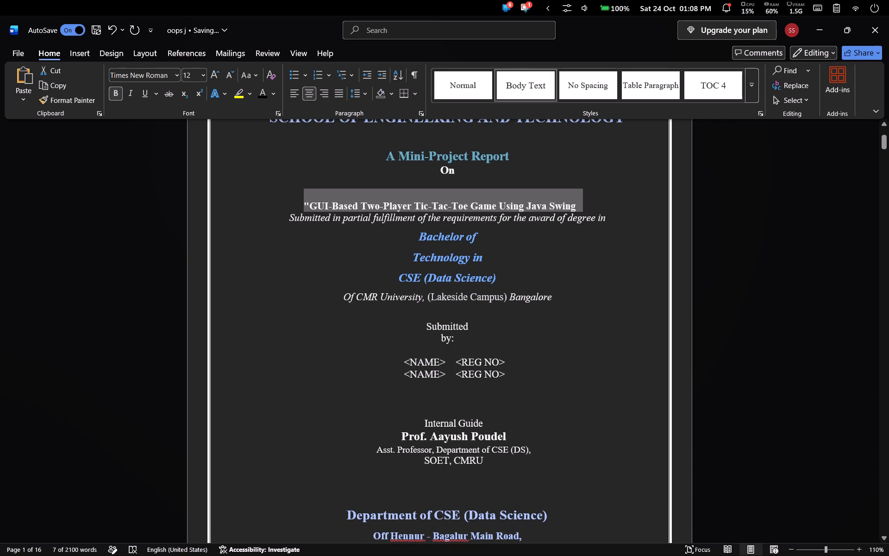
pyautogui.scroll(1, 400, 278)
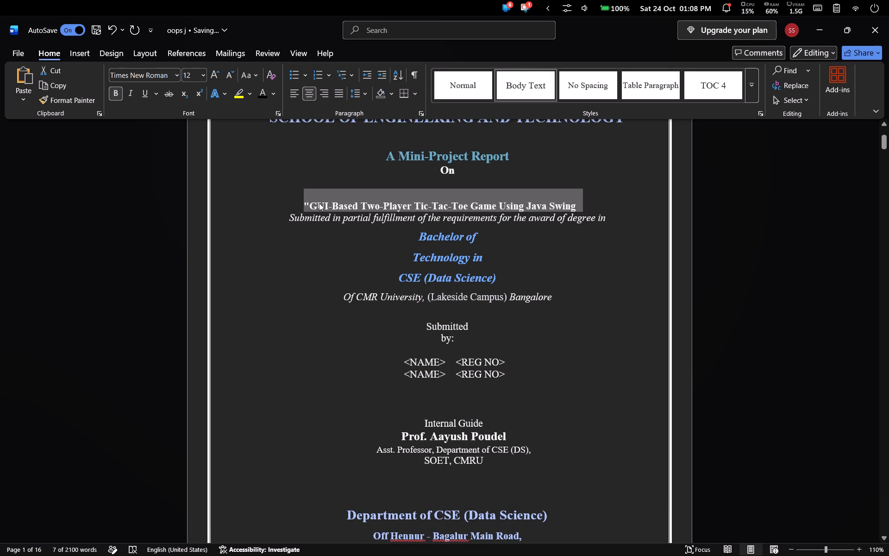
pyautogui.click(310, 202)
pyautogui.press('BackSpace')
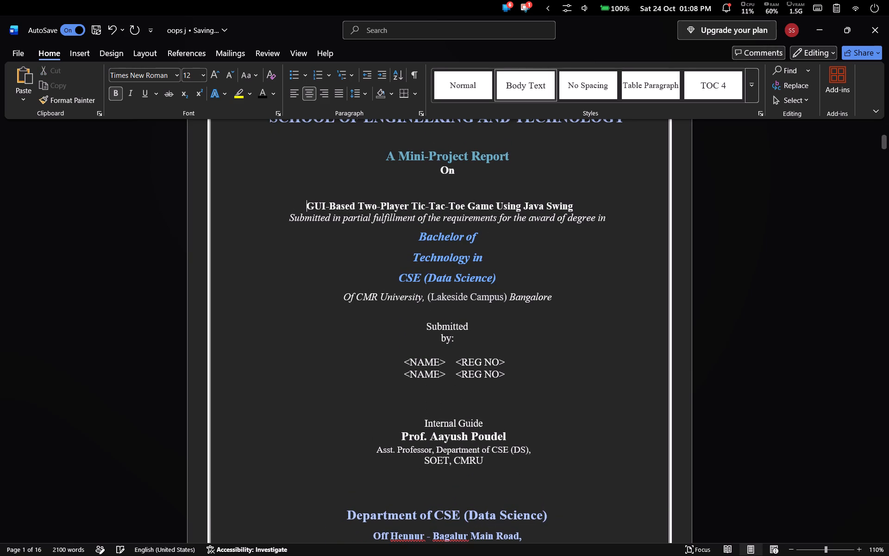
# Keep the cover page's project title centred and insert two spaces in front of it.
pyautogui.click(303, 97)
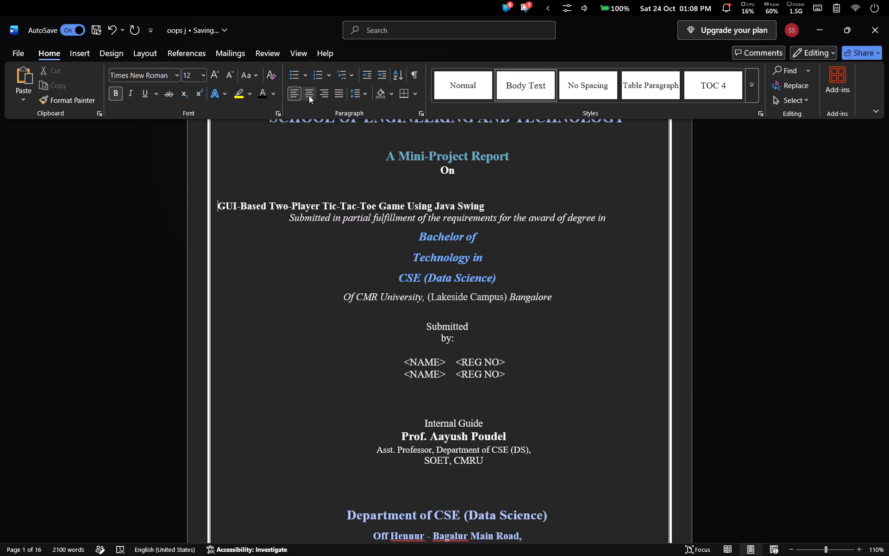
pyautogui.click(309, 95)
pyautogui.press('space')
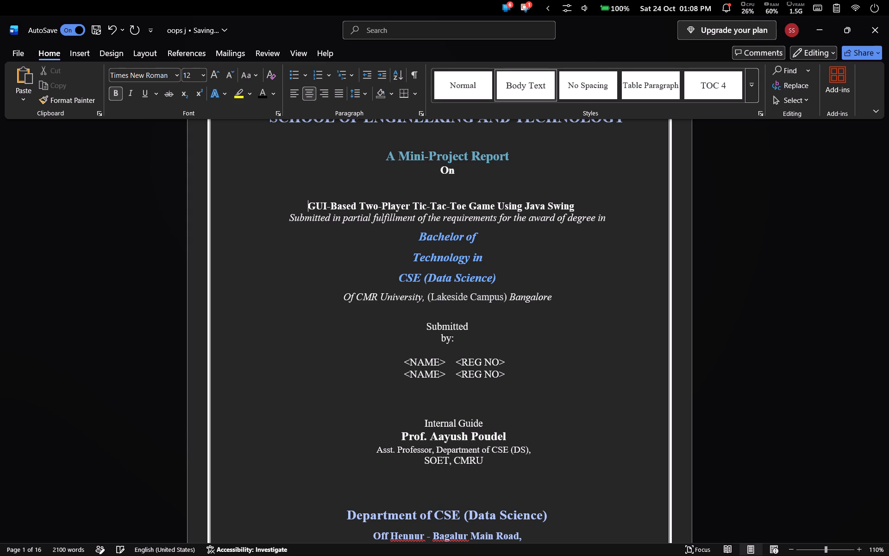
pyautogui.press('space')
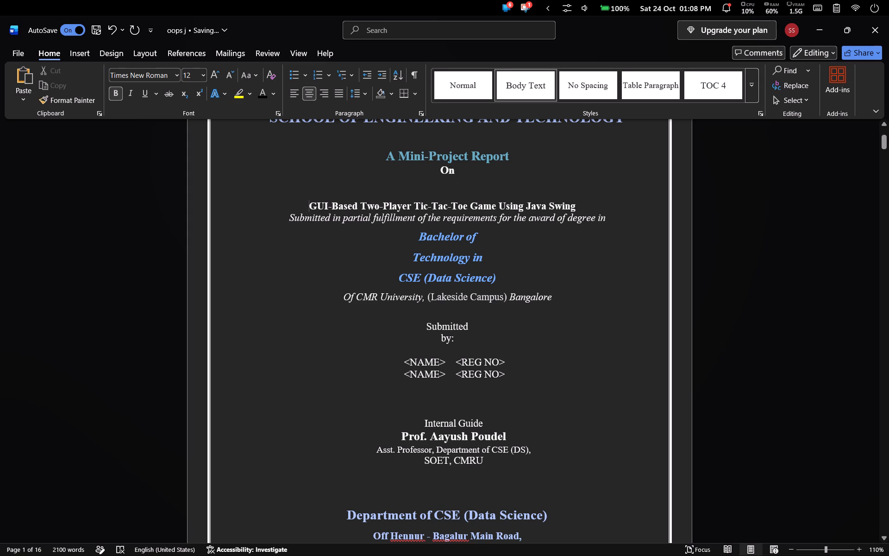
# Insert a blank line between the project title and the "Submitted in partial fulfillment" line.
pyautogui.click(586, 204)
pyautogui.press('Return')
# Replace the first <NAME> placeholder under "Submitted by:" with the student's full name.
pyautogui.scroll(-1, 586, 204)
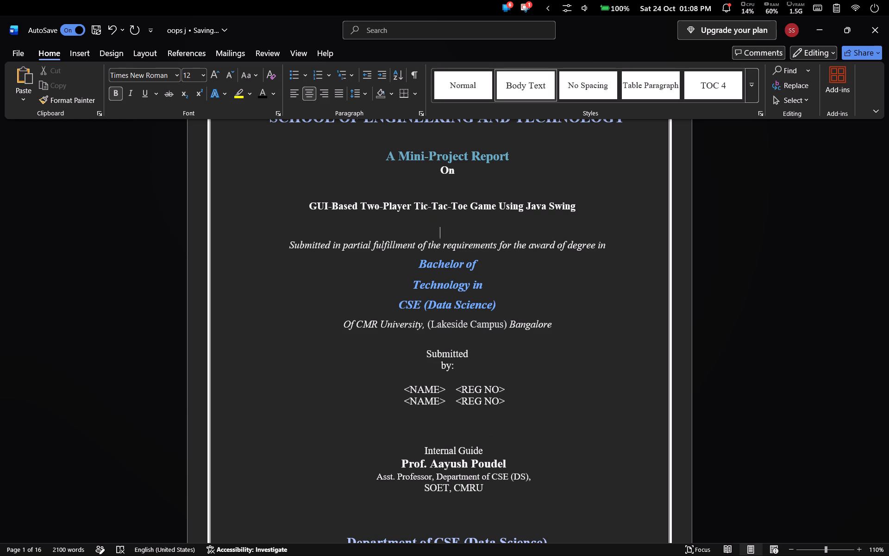
pyautogui.scroll(-2, 586, 204)
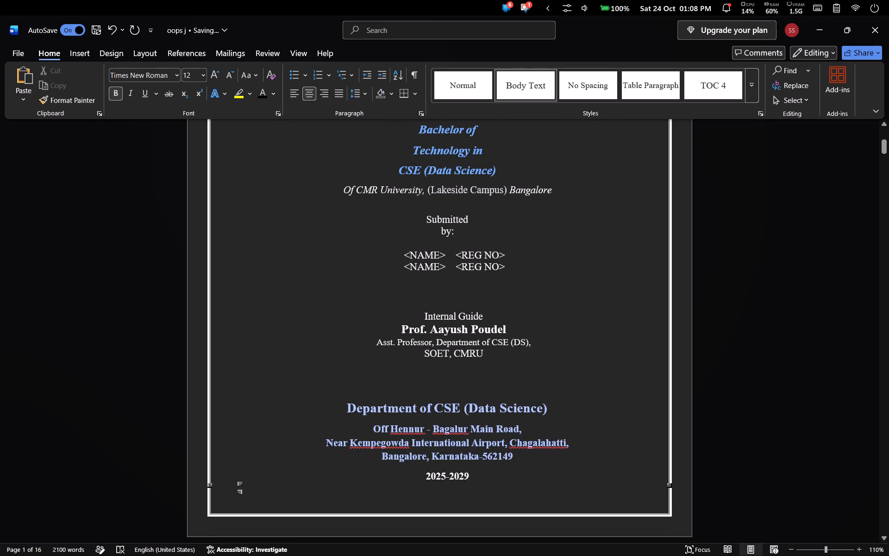
pyautogui.moveTo(448, 253); pyautogui.dragTo(395, 256)
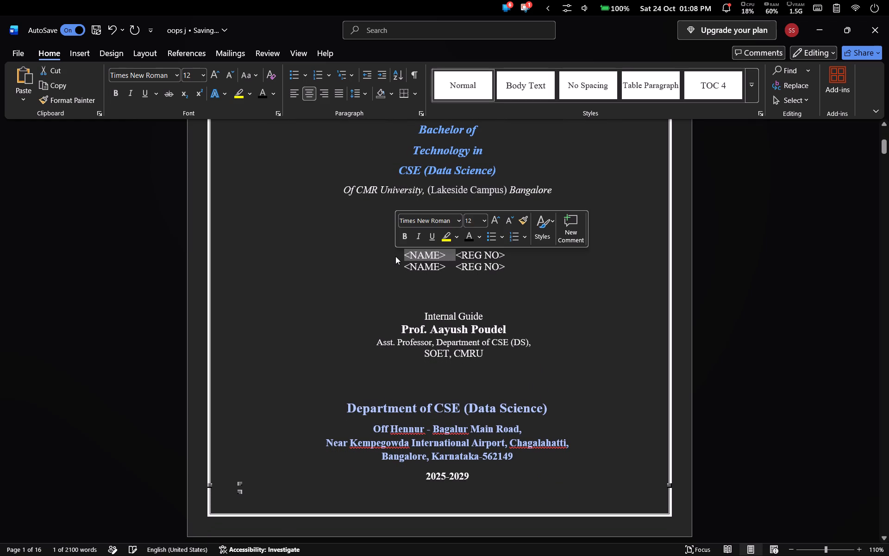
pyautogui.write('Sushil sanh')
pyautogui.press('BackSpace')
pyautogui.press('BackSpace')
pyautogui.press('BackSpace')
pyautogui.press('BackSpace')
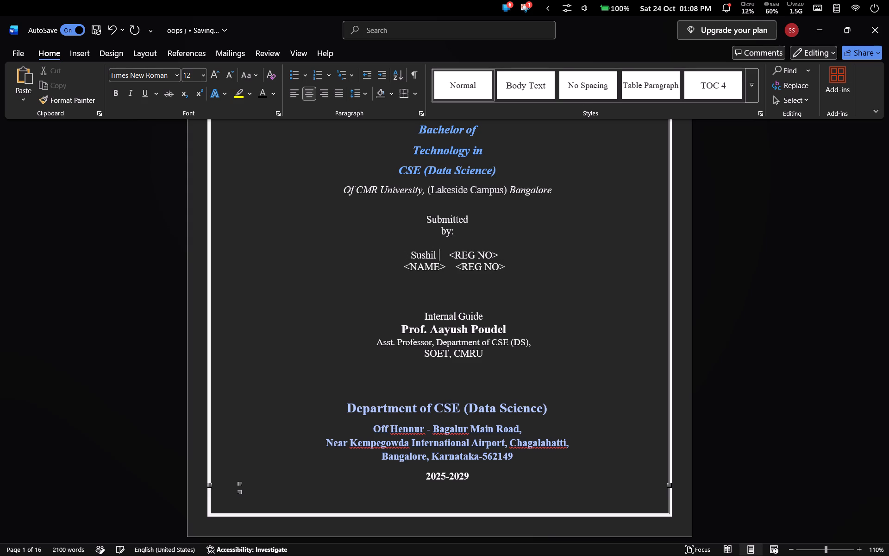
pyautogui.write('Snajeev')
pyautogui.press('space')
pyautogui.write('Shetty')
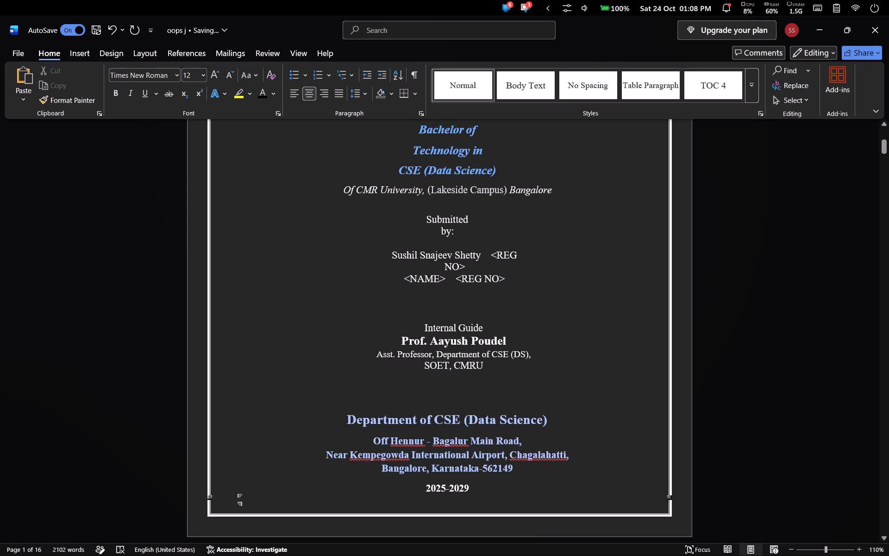
# Replace the first <REG NO> placeholder with the student's registration number and add a blank line below it.
pyautogui.moveTo(483, 255); pyautogui.dragTo(504, 270)
pyautogui.click(490, 255)
pyautogui.moveTo(490, 255); pyautogui.dragTo(492, 270)
pyautogui.press('BackSpace')
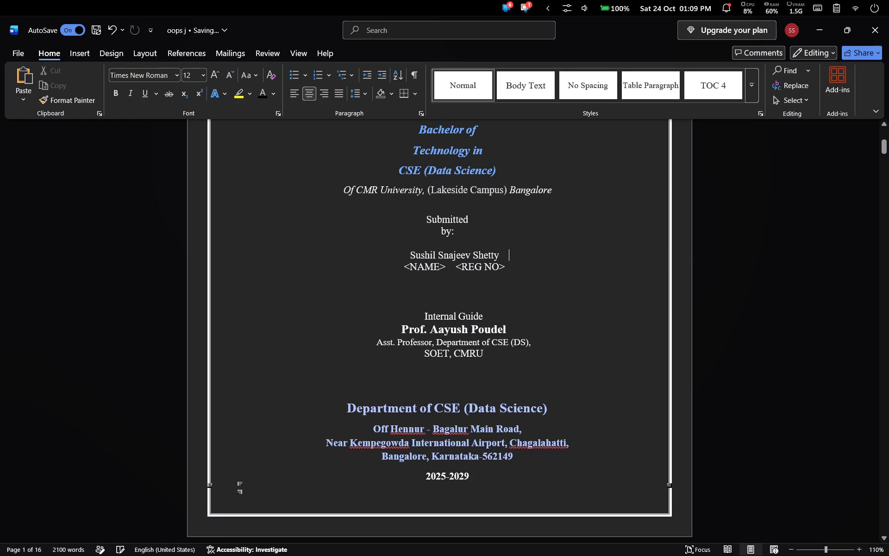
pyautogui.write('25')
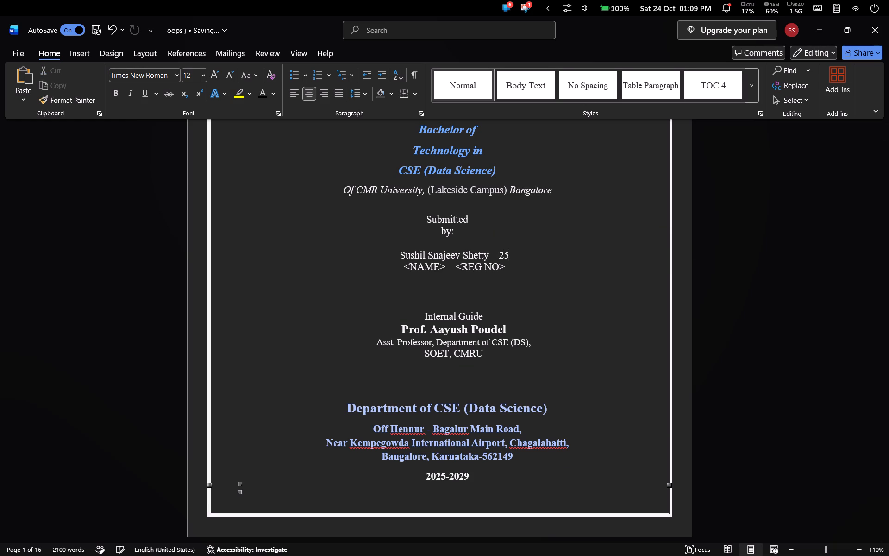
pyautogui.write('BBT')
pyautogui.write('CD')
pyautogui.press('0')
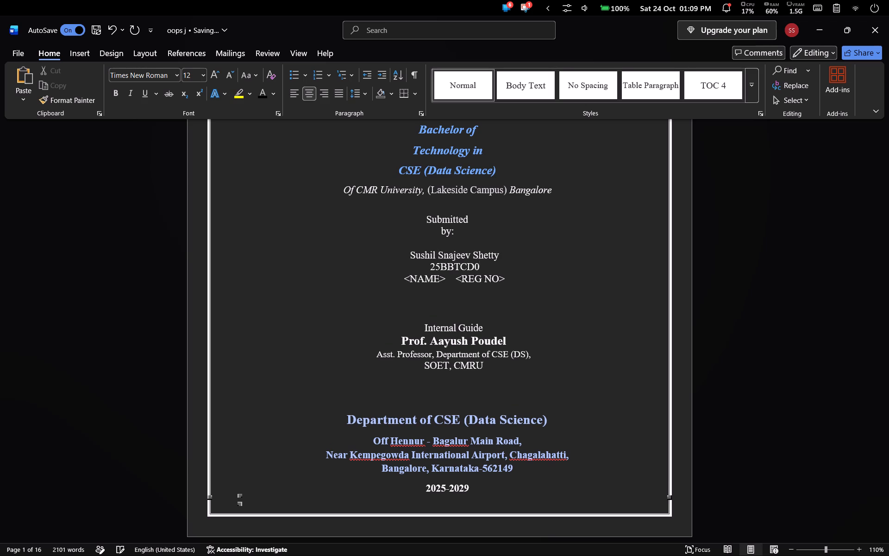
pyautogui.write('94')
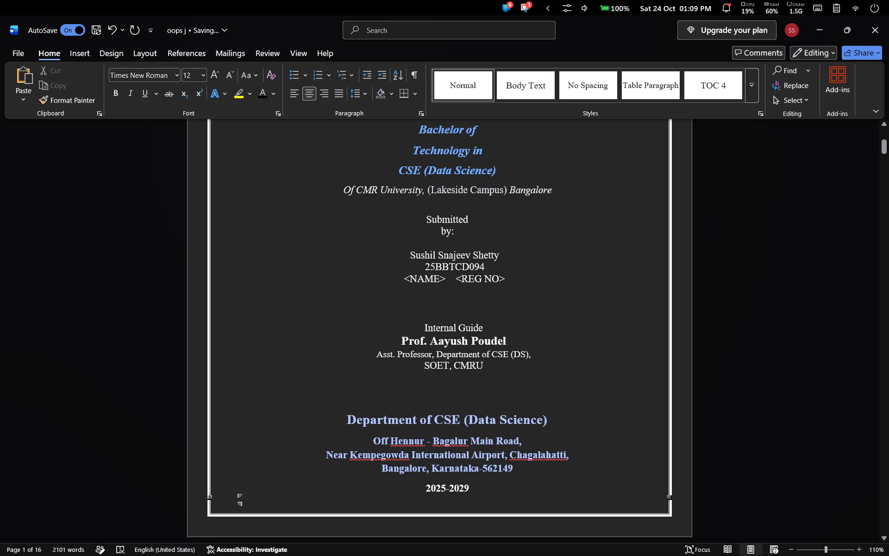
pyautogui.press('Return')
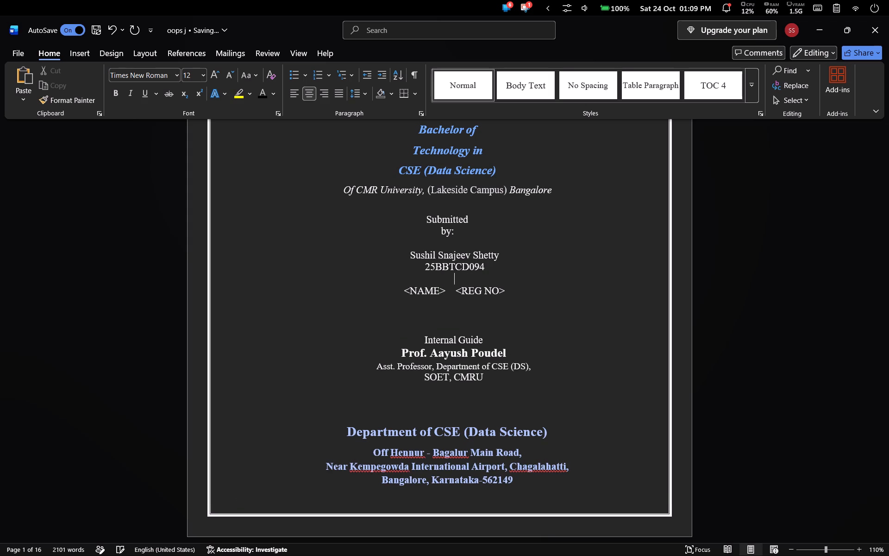
# Select the second student's full name in the certificate paragraph as the text for the cover page's remaining <NAME> placeholder.
pyautogui.moveTo(449, 293); pyautogui.dragTo(410, 292)
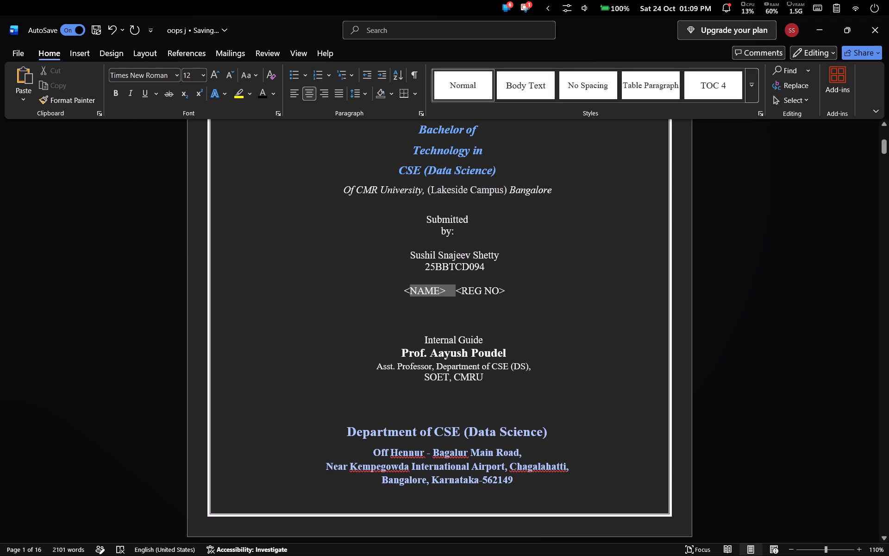
pyautogui.moveTo(410, 292); pyautogui.dragTo(406, 291)
pyautogui.scroll(-4, 406, 291)
pyautogui.moveTo(336, 400); pyautogui.dragTo(356, 405)
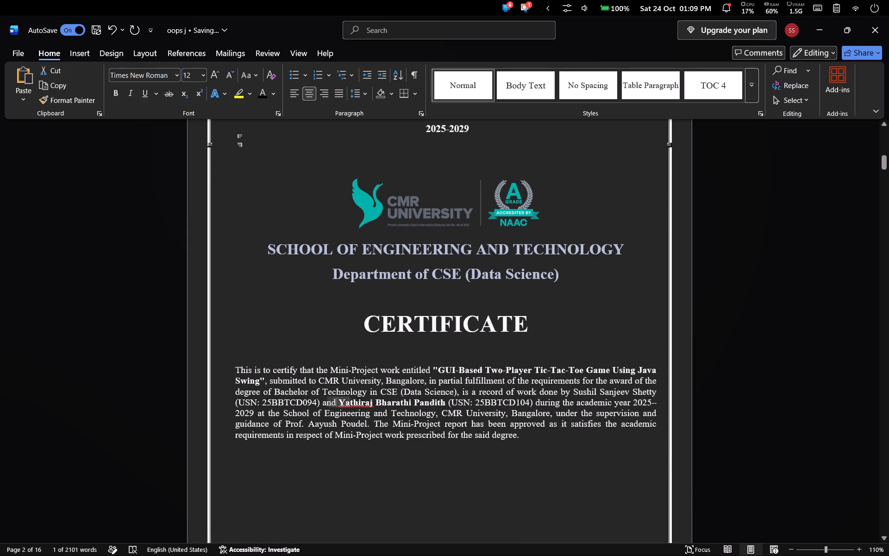
pyautogui.moveTo(356, 405); pyautogui.dragTo(439, 399)
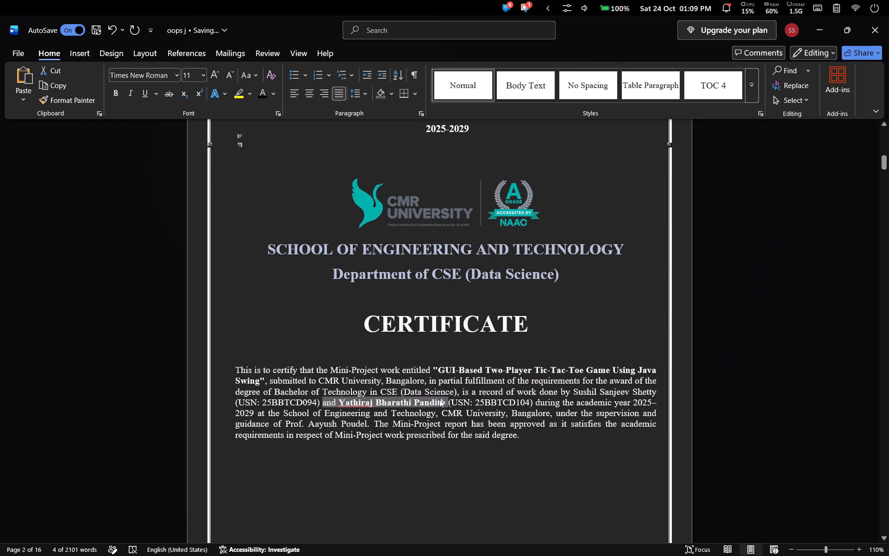
pyautogui.click(337, 397)
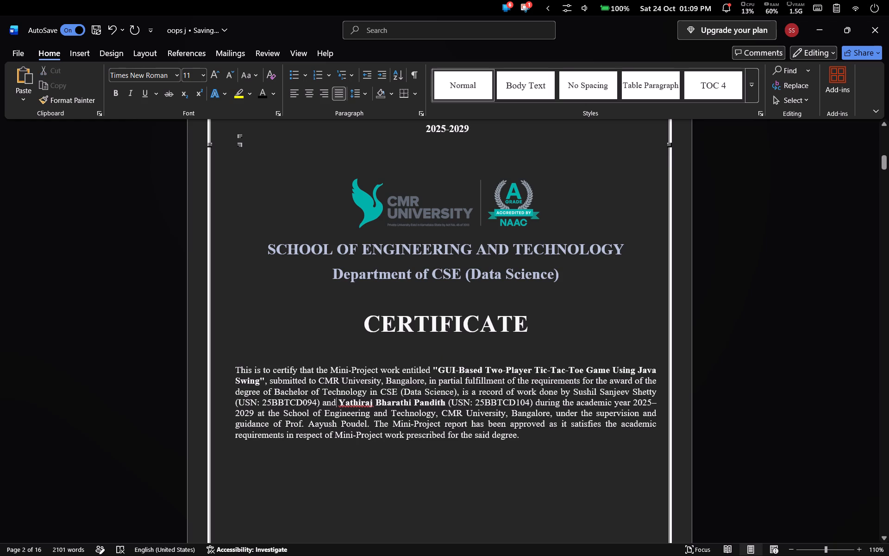
pyautogui.moveTo(338, 403); pyautogui.dragTo(384, 403)
pyautogui.moveTo(384, 403); pyautogui.dragTo(431, 402)
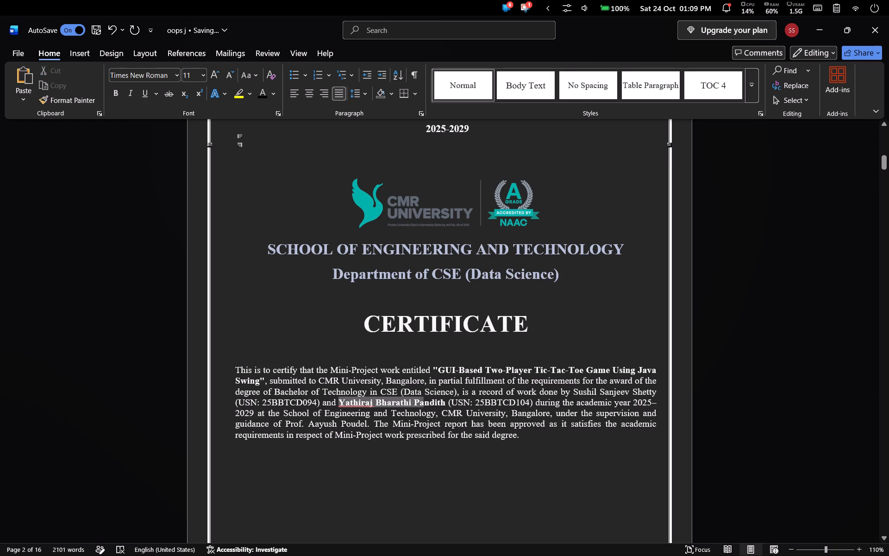
pyautogui.moveTo(431, 402); pyautogui.dragTo(444, 403)
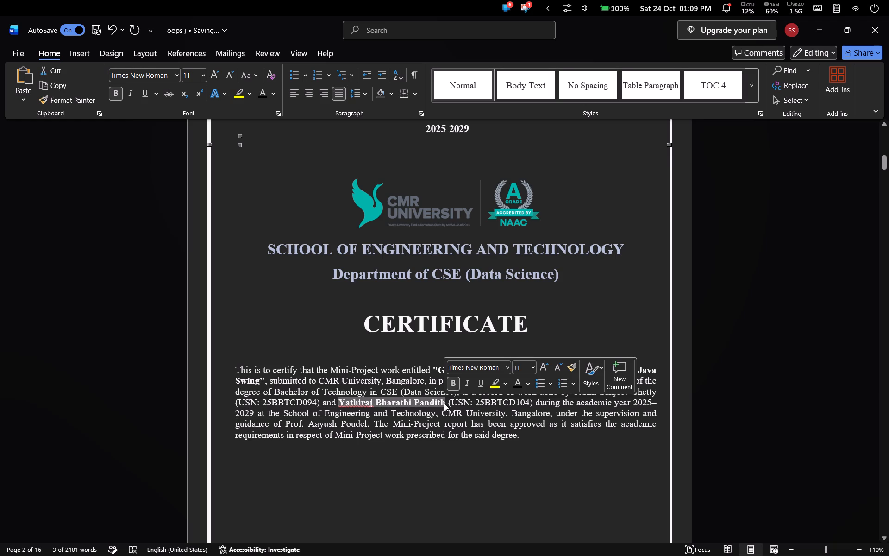
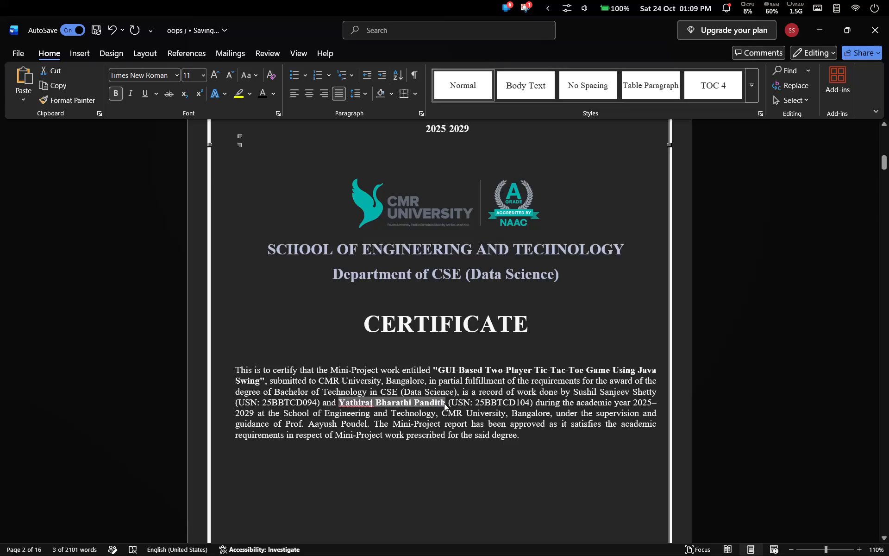
# Replace the cover page's remaining <NAME> placeholder with the second student's name copied from the certificate paragraph.
pyautogui.hotkey('ctrl', 'c')
pyautogui.scroll(6, 444, 403)
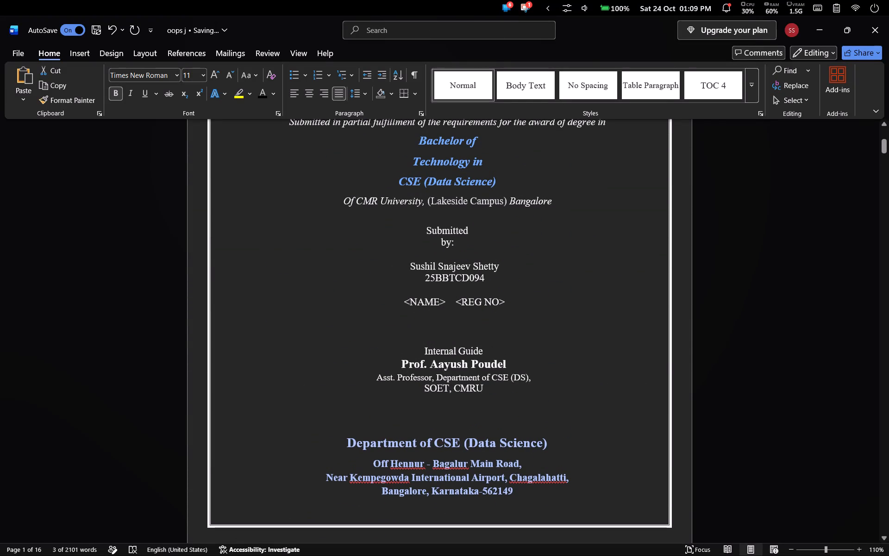
pyautogui.moveTo(449, 304); pyautogui.dragTo(402, 299)
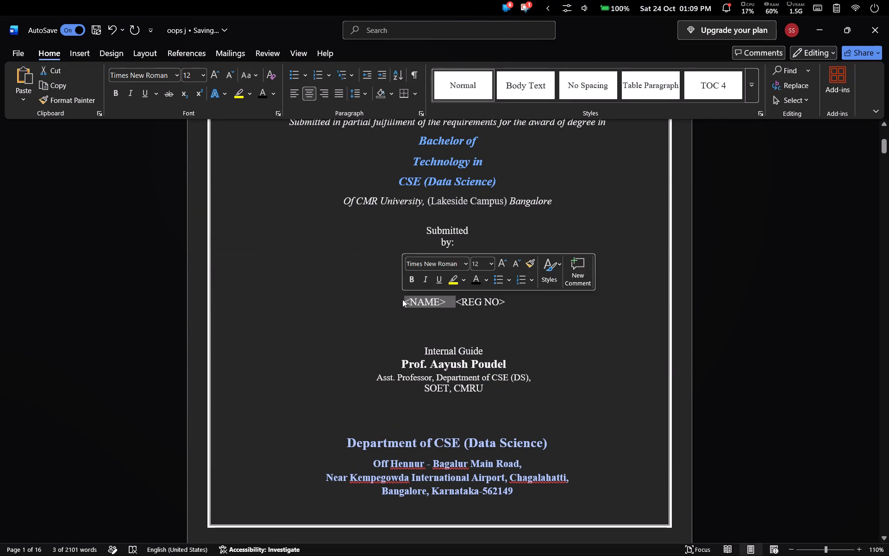
pyautogui.hotkey('ctrl', 'v')
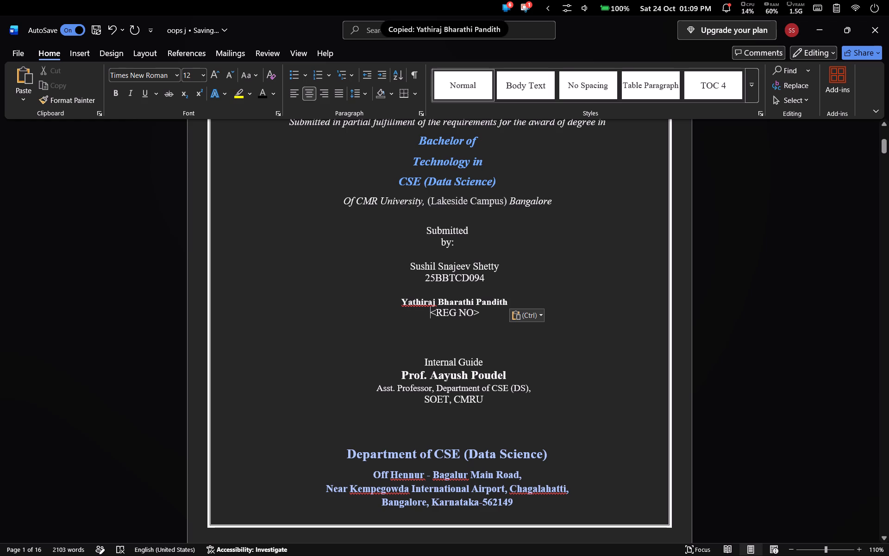
# Replace the second student's <REG NO> placeholder with a copy of the first student's registration number, changing its last three digits to 104.
pyautogui.moveTo(428, 313); pyautogui.dragTo(476, 314)
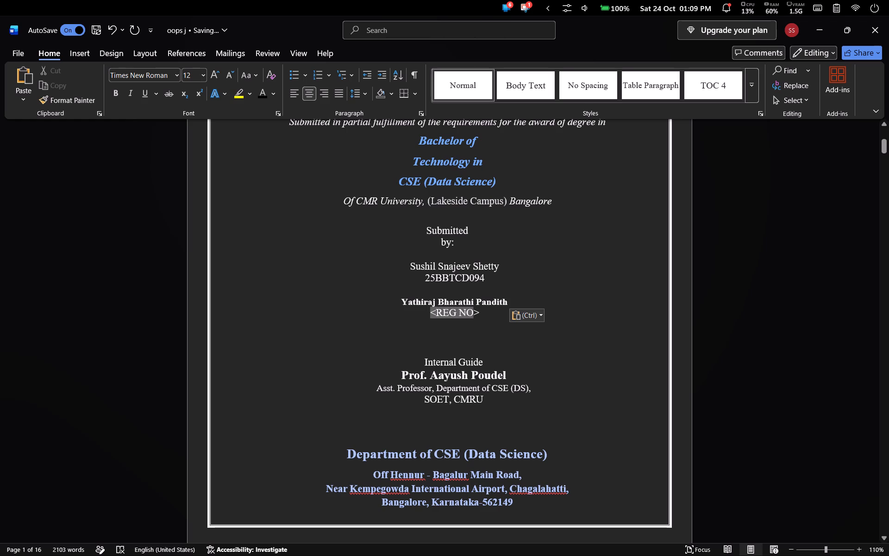
pyautogui.moveTo(476, 314); pyautogui.dragTo(477, 314)
pyautogui.moveTo(423, 277); pyautogui.dragTo(487, 277)
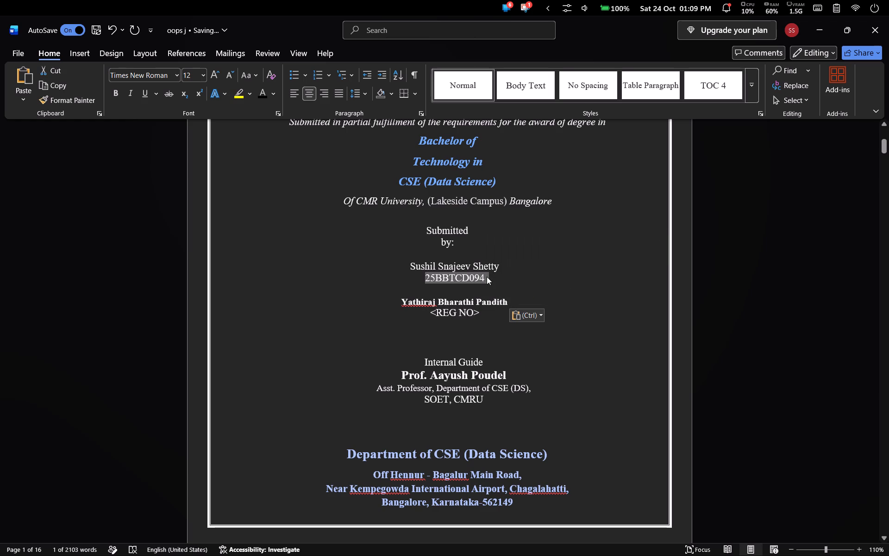
pyautogui.hotkey('ctrl', 'c')
pyautogui.moveTo(427, 312); pyautogui.dragTo(478, 316)
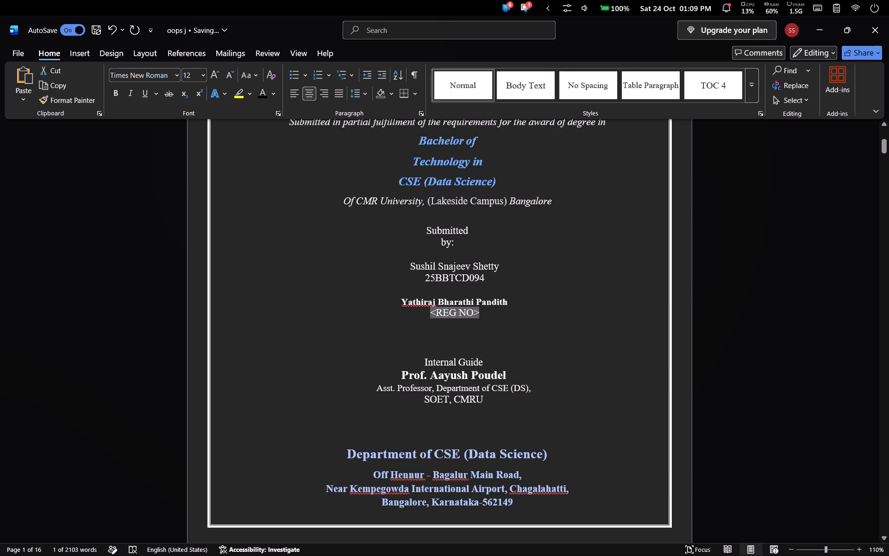
pyautogui.moveTo(478, 316); pyautogui.dragTo(479, 316)
pyautogui.hotkey('ctrl', 'v')
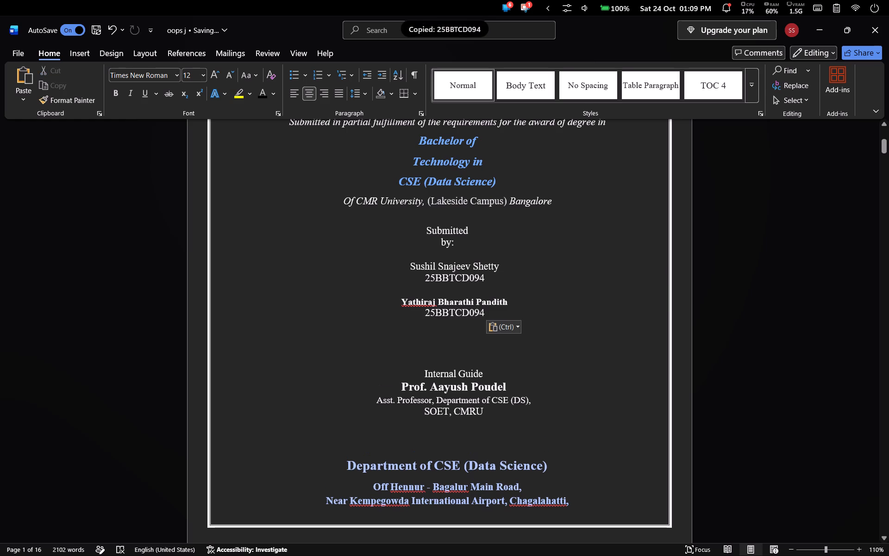
pyautogui.click(487, 316)
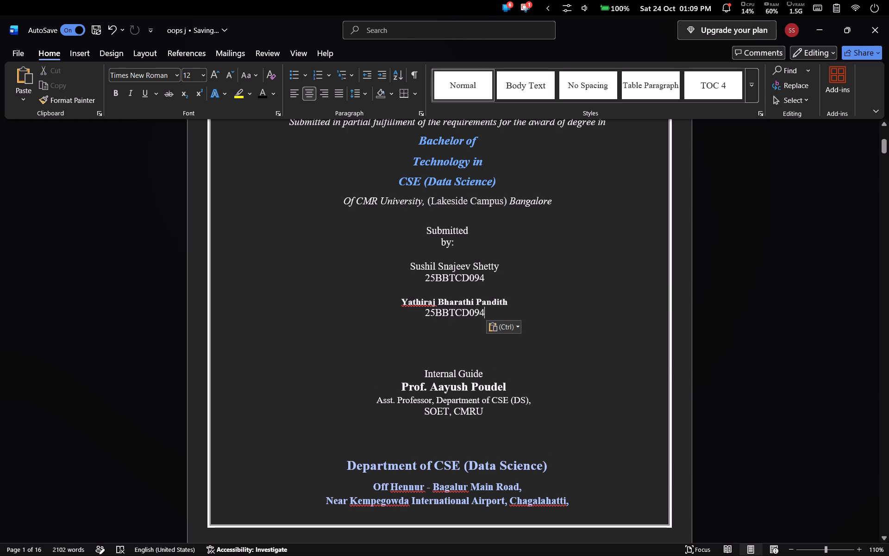
pyautogui.press('BackSpace')
pyautogui.press('BackSpace')
pyautogui.press('BackSpace')
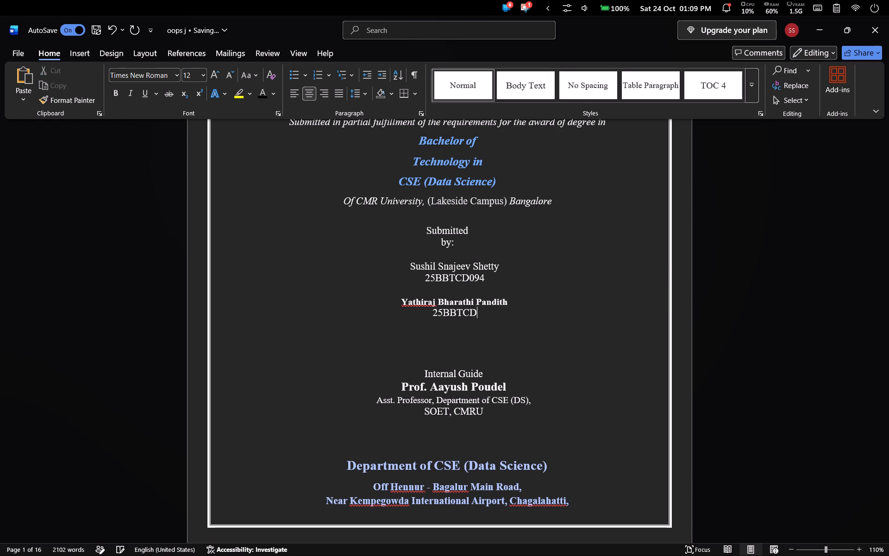
pyautogui.write('104')
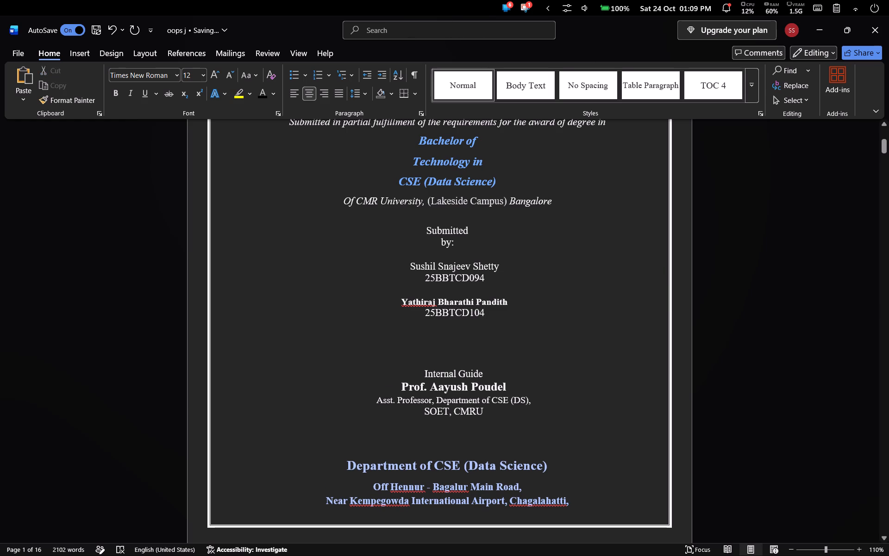
# Delete the final "h" from the second student's surname on the cover page and in the certificate paragraph.
pyautogui.click(505, 304)
pyautogui.press('BackSpace')
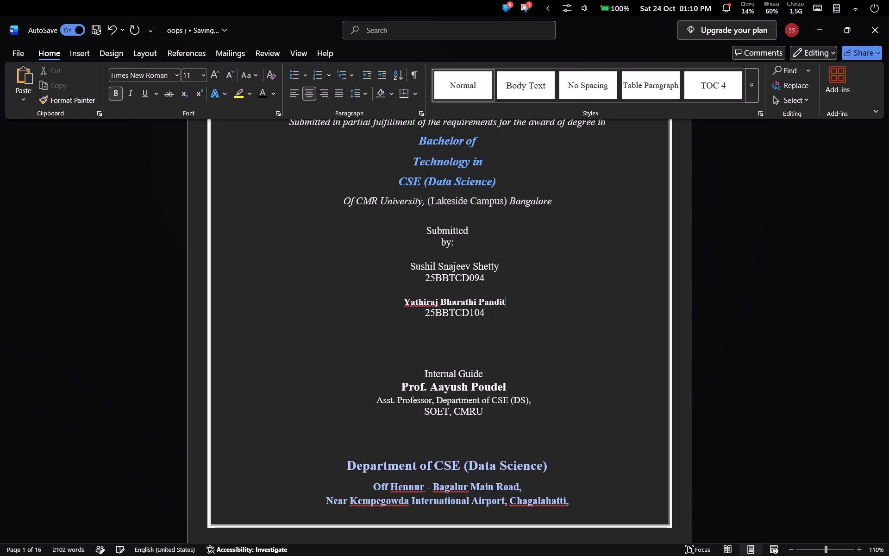
pyautogui.scroll(-1, 500, 277)
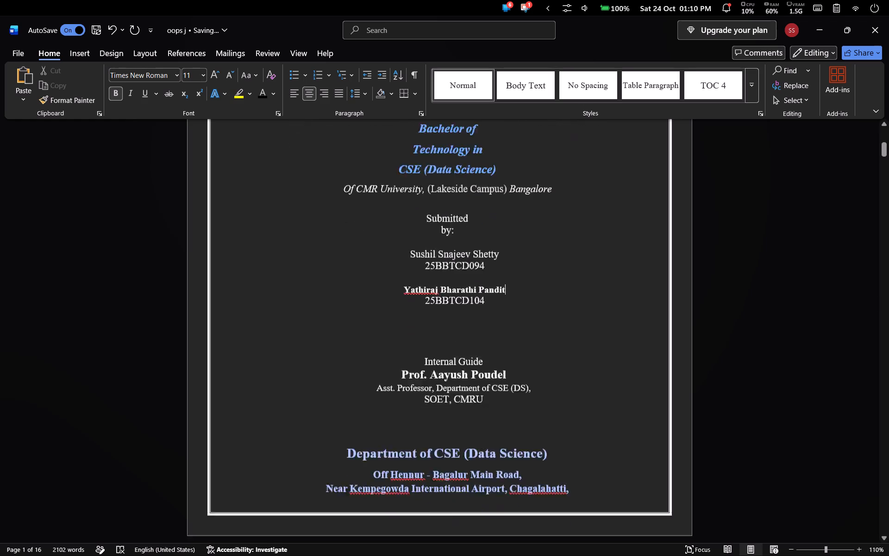
pyautogui.scroll(-1, 500, 277)
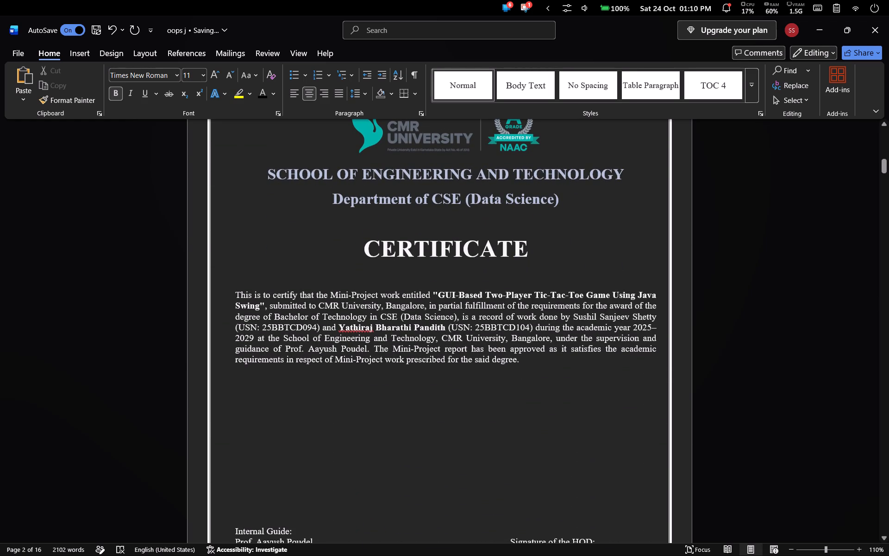
pyautogui.click(444, 325)
pyautogui.press('BackSpace')
# Delete the final "h" from the second student's surname in the signature blocks of the Declaration and Acknowledgement pages.
pyautogui.scroll(-1, 444, 325)
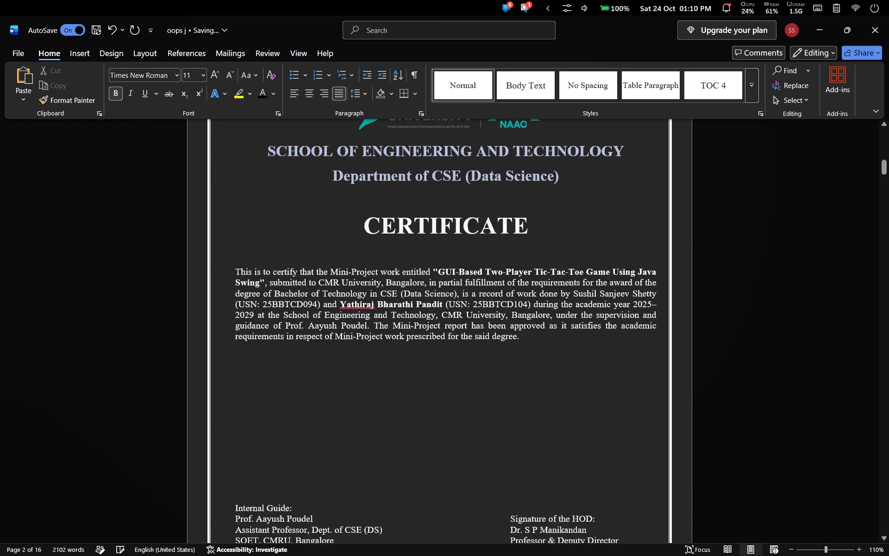
pyautogui.scroll(-4, 444, 325)
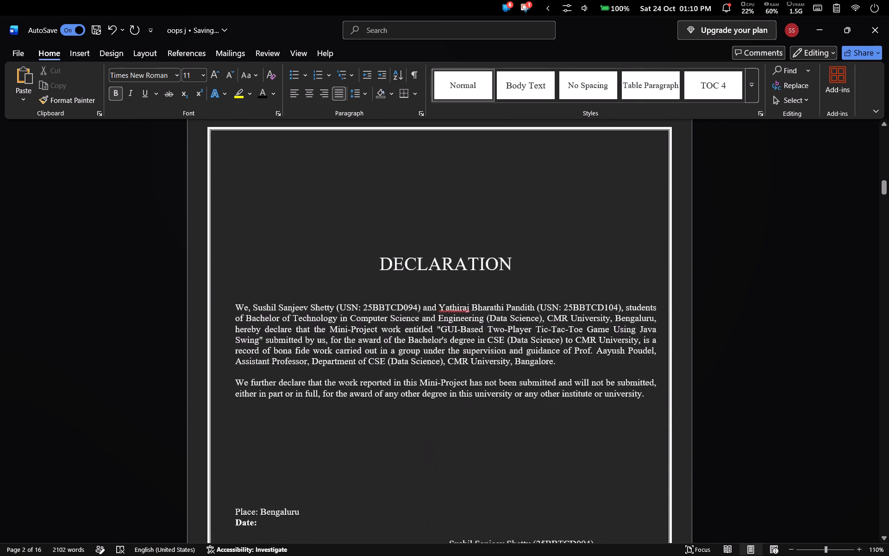
pyautogui.scroll(-2, 444, 325)
pyautogui.click(544, 432)
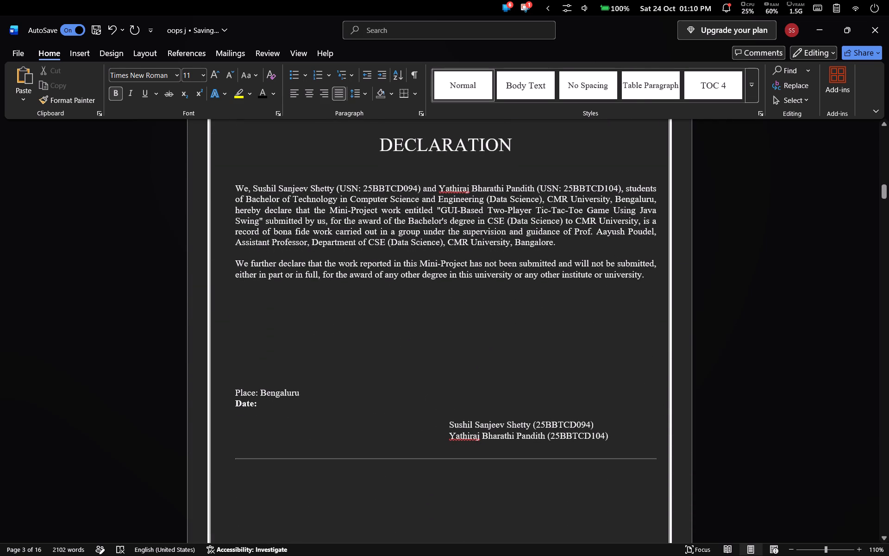
pyautogui.press('BackSpace')
pyautogui.scroll(-5, 544, 432)
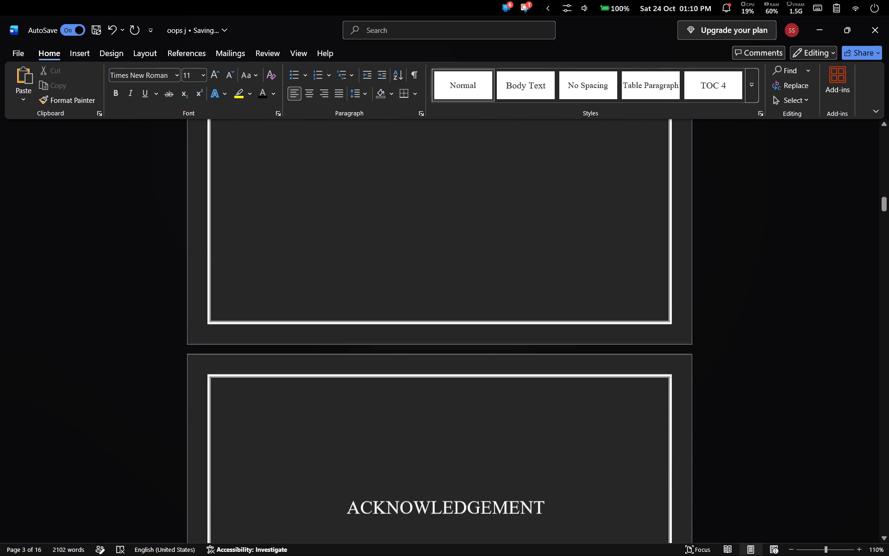
pyautogui.scroll(-6, 544, 432)
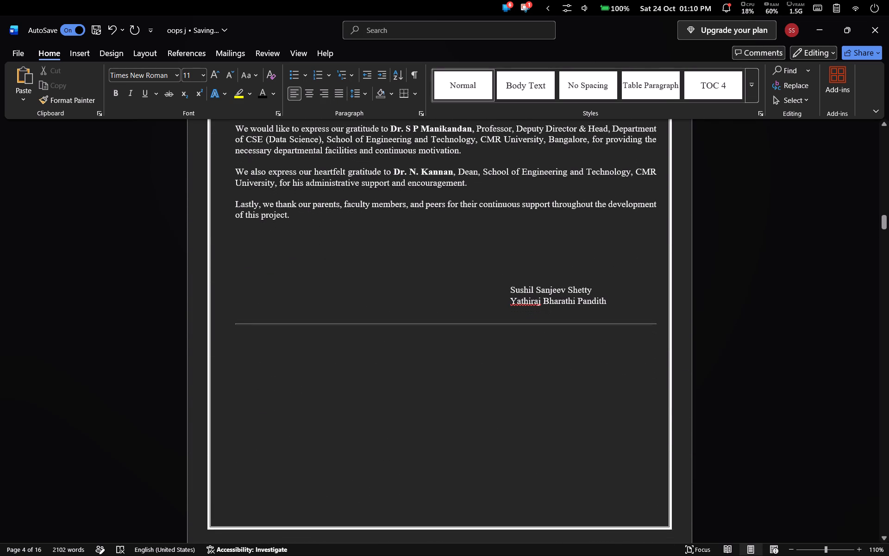
pyautogui.click(620, 297)
pyautogui.press('BackSpace')
# Look through the pages after the Acknowledgement, from the Abstract to section 1.4 Scope of the project.
pyautogui.scroll(-2, 620, 297)
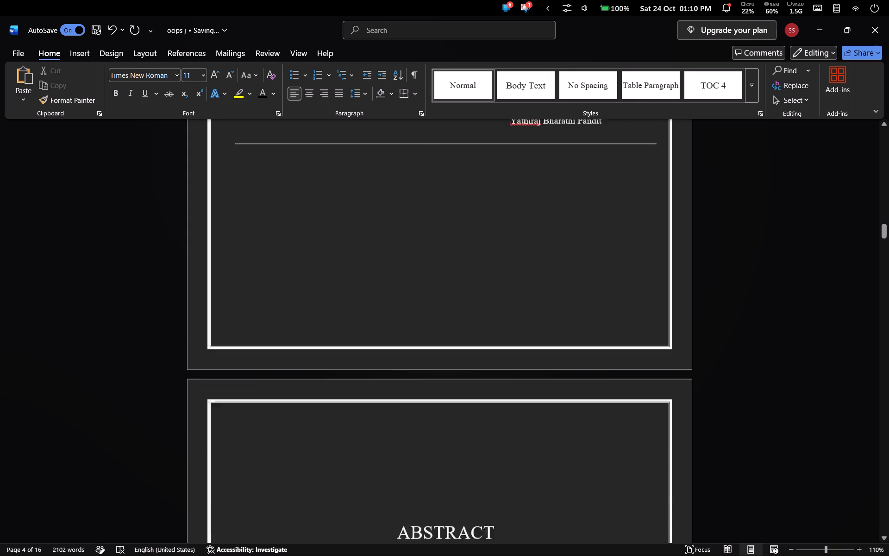
pyautogui.scroll(-13, 620, 297)
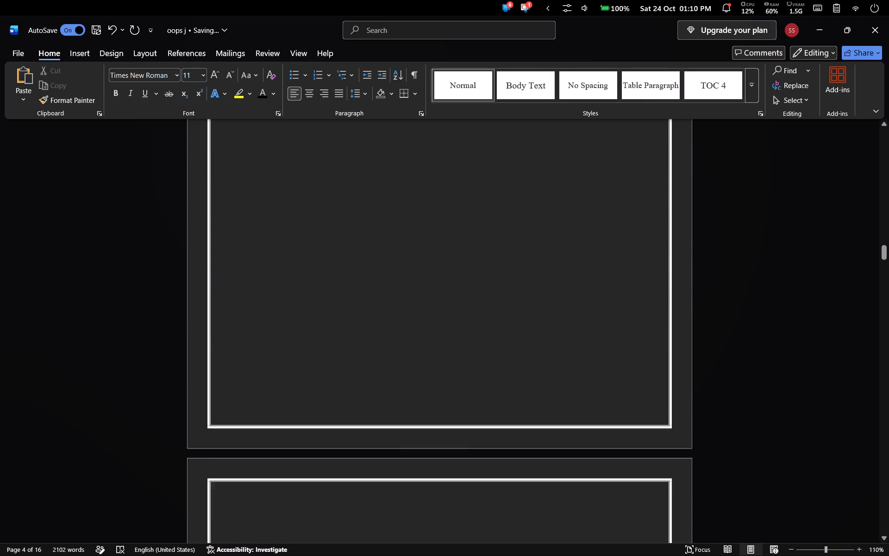
pyautogui.scroll(-9, 620, 297)
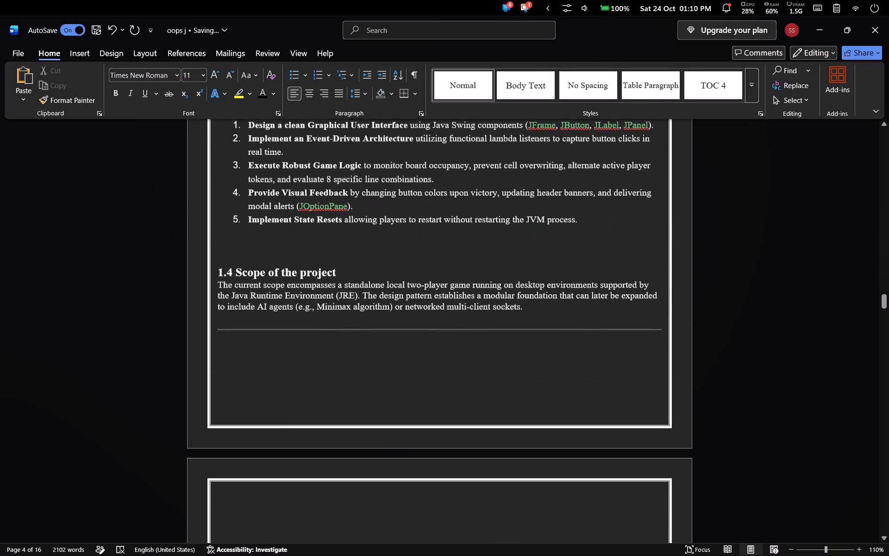
pyautogui.scroll(14, 620, 297)
pyautogui.scroll(14, 620, 297)
pyautogui.scroll(8, 620, 297)
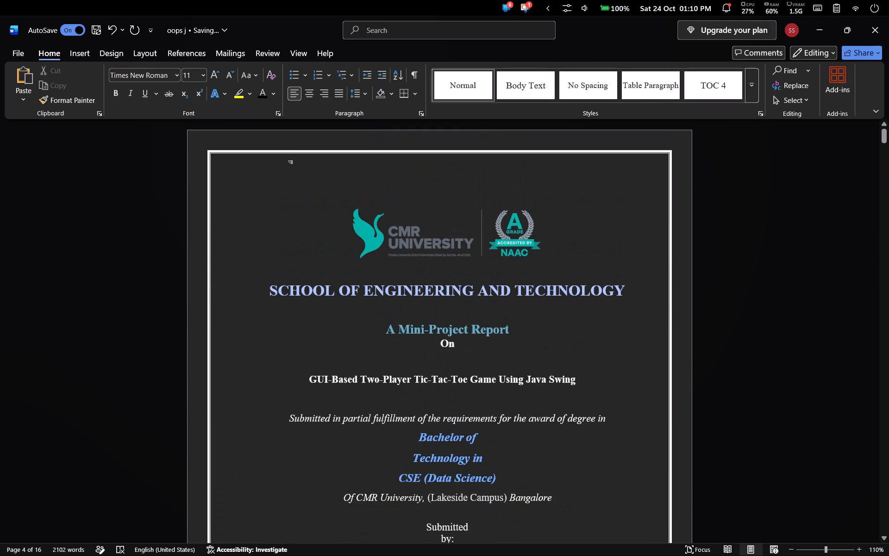
# Remove the blank line between the first student's registration number and the second student's name on the cover page.
pyautogui.scroll(-1, 596, 363)
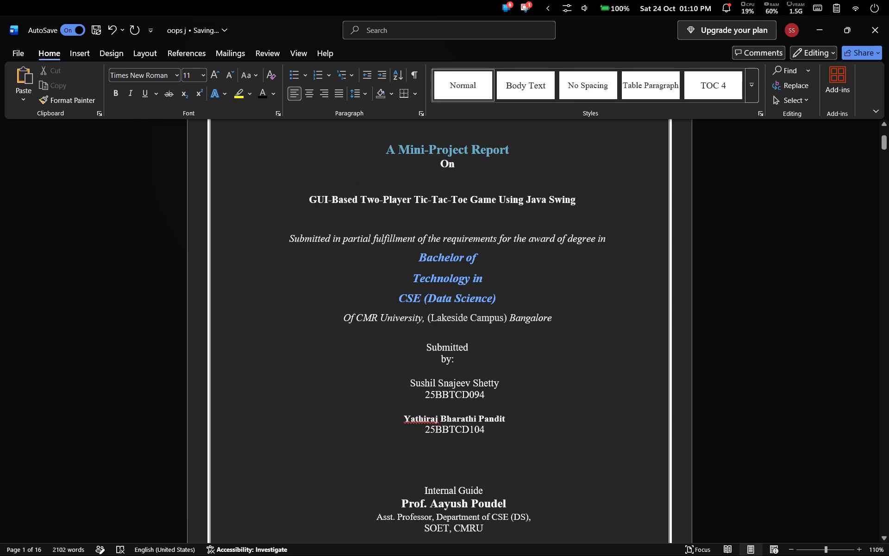
pyautogui.click(420, 405)
pyautogui.press('BackSpace')
pyautogui.press('BackSpace')
pyautogui.press('BackSpace')
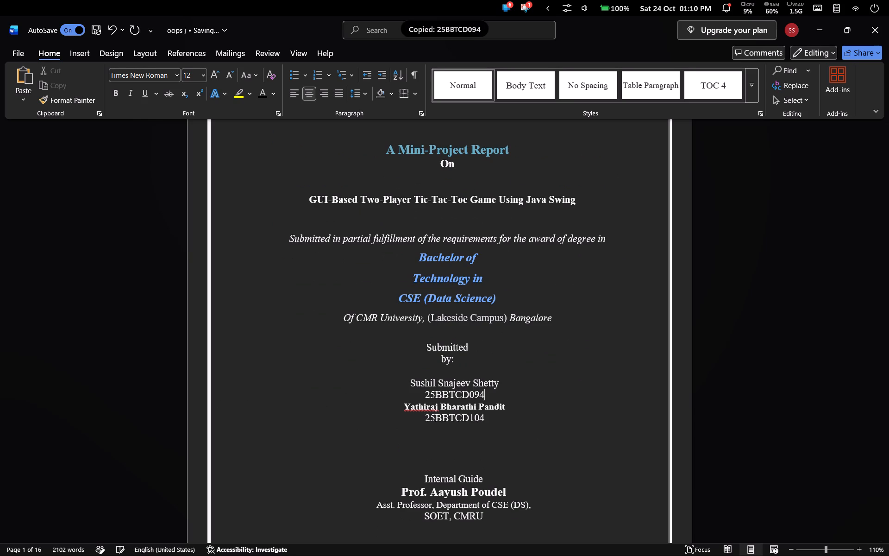
# Enclose both students' registration numbers on the cover page in square brackets.
pyautogui.scroll(-1, 438, 407)
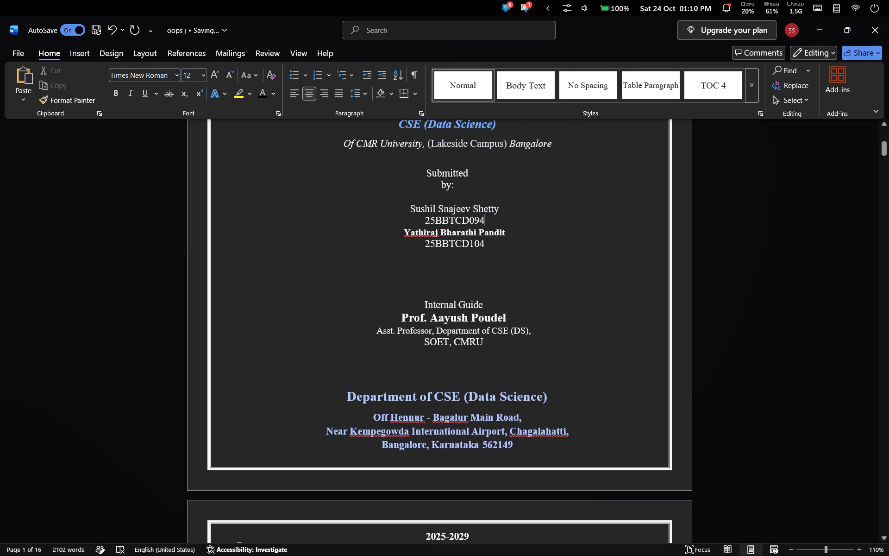
pyautogui.click(424, 222)
pyautogui.press('[')
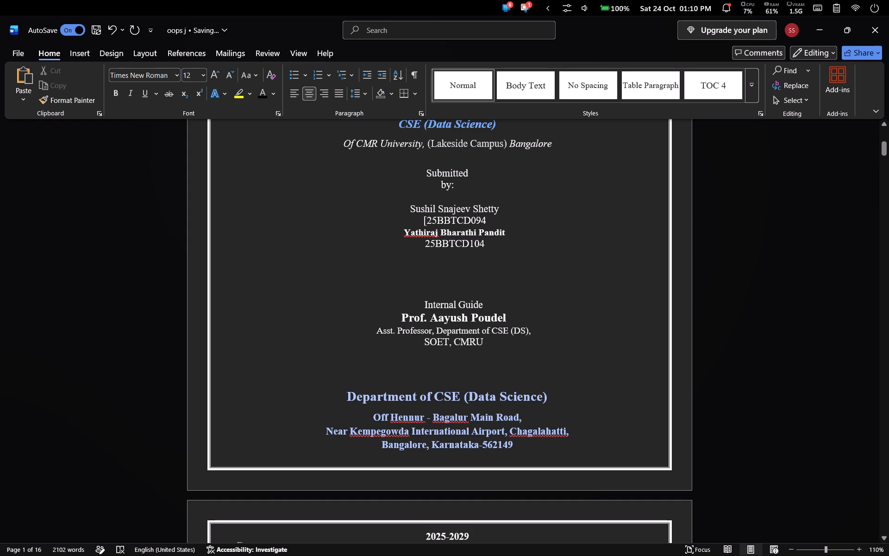
pyautogui.click(495, 221)
pyautogui.press(']')
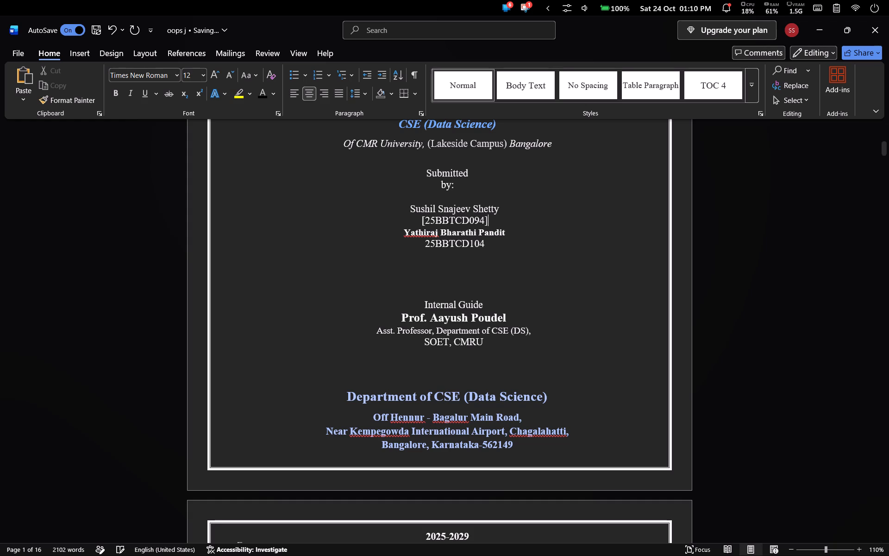
pyautogui.click(425, 248)
pyautogui.press('[')
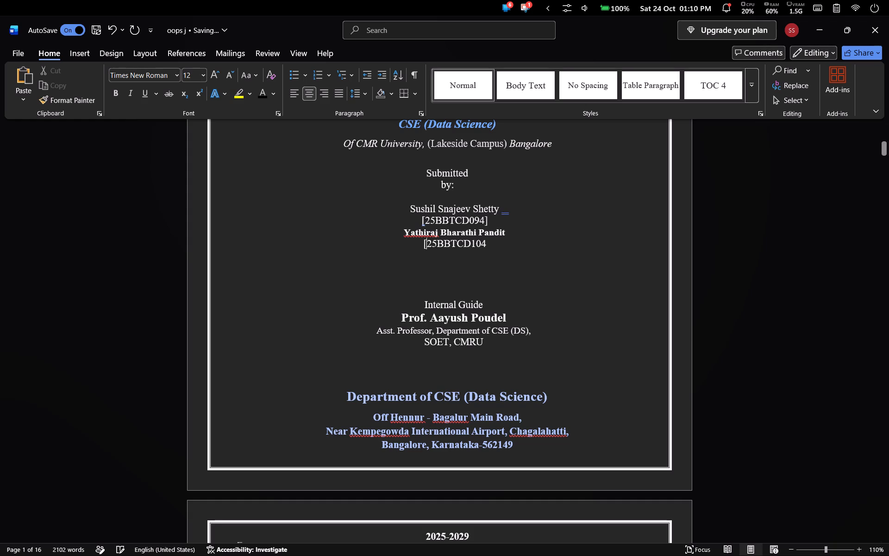
pyautogui.click(493, 246)
pyautogui.press(']')
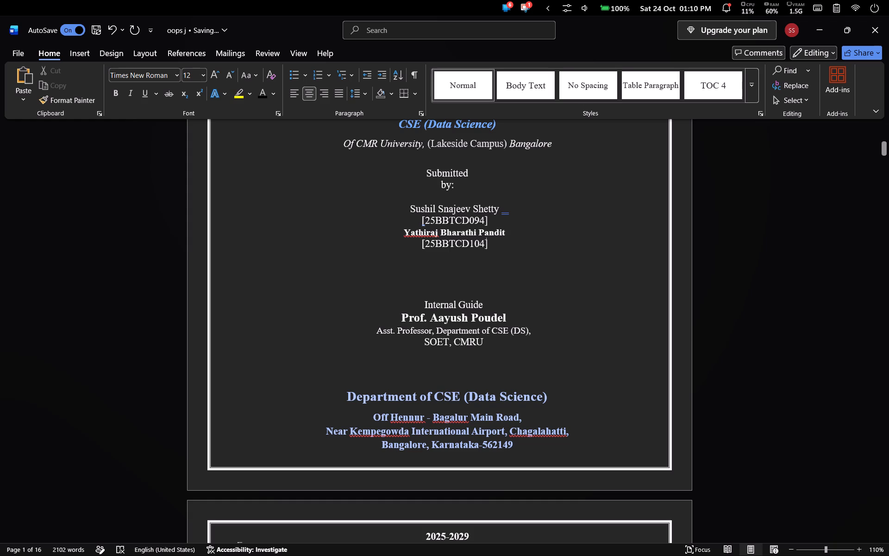
# Remove the blank line above the project title on the cover page and centre the title.
pyautogui.scroll(-1, 476, 310)
pyautogui.scroll(1, 476, 310)
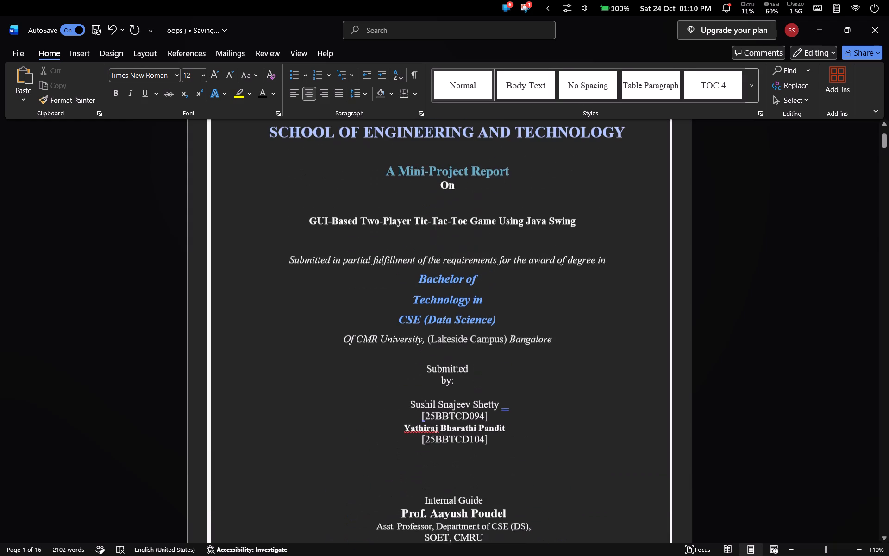
pyautogui.scroll(1, 476, 310)
pyautogui.moveTo(476, 310); pyautogui.dragTo(409, 241)
pyautogui.click(255, 243)
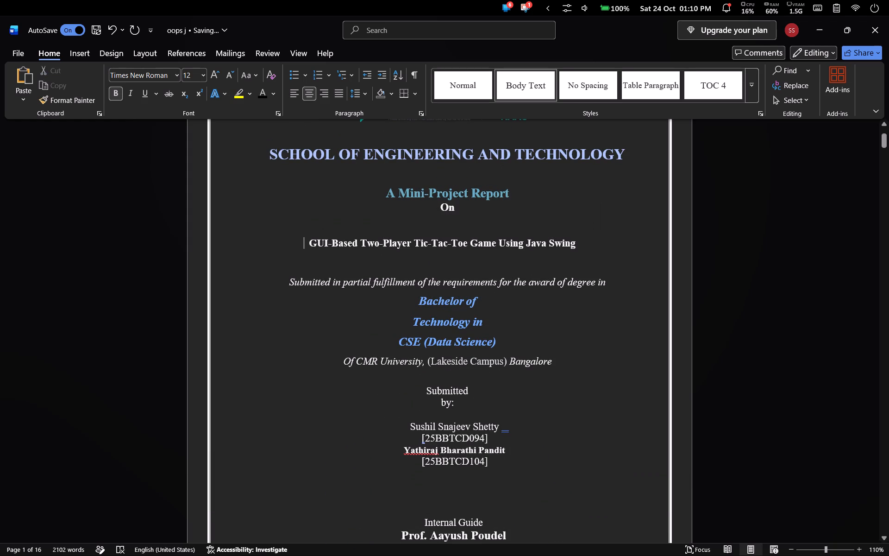
pyautogui.click(383, 229)
pyautogui.click(398, 230)
pyautogui.click(301, 240)
pyautogui.press('BackSpace')
pyautogui.press('BackSpace')
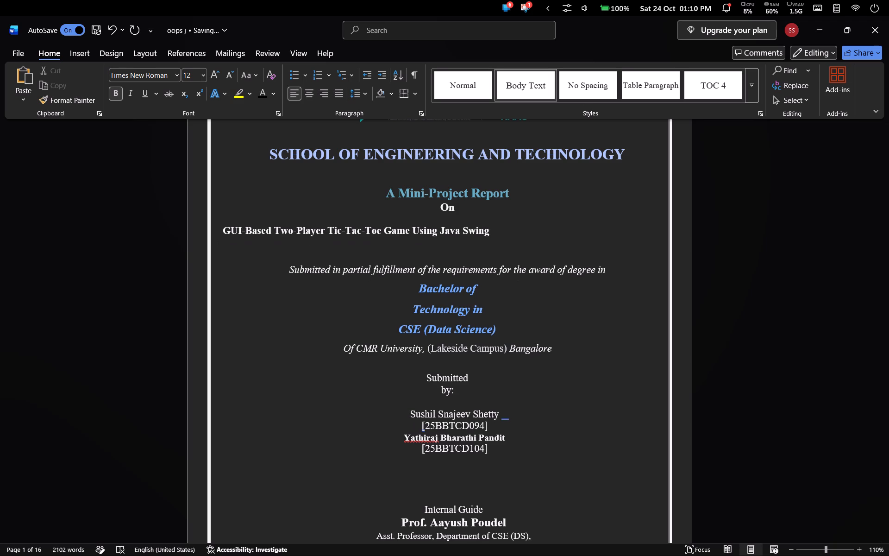
pyautogui.click(313, 96)
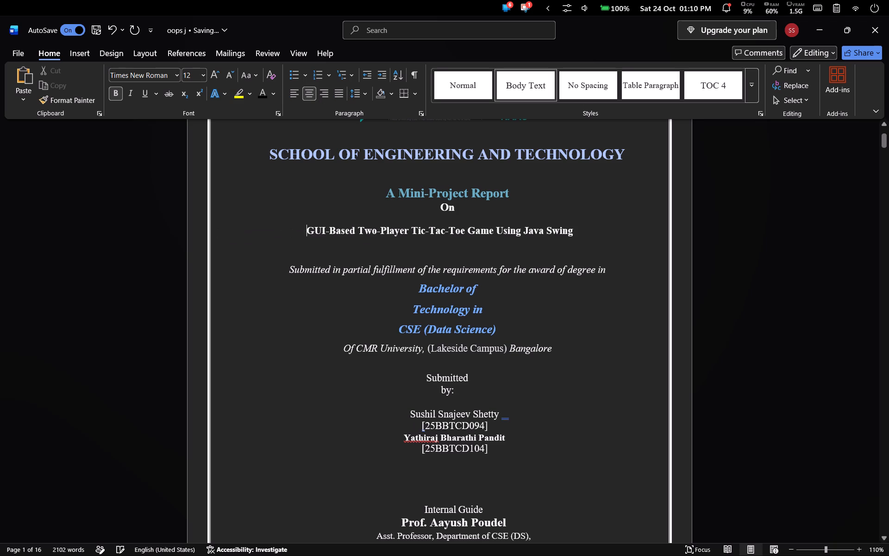
# Remove the blank lines between the cover page's project title and the "Submitted in partial fulfillment" line, and centre that line.
pyautogui.scroll(-3, 349, 248)
pyautogui.scroll(2, 349, 248)
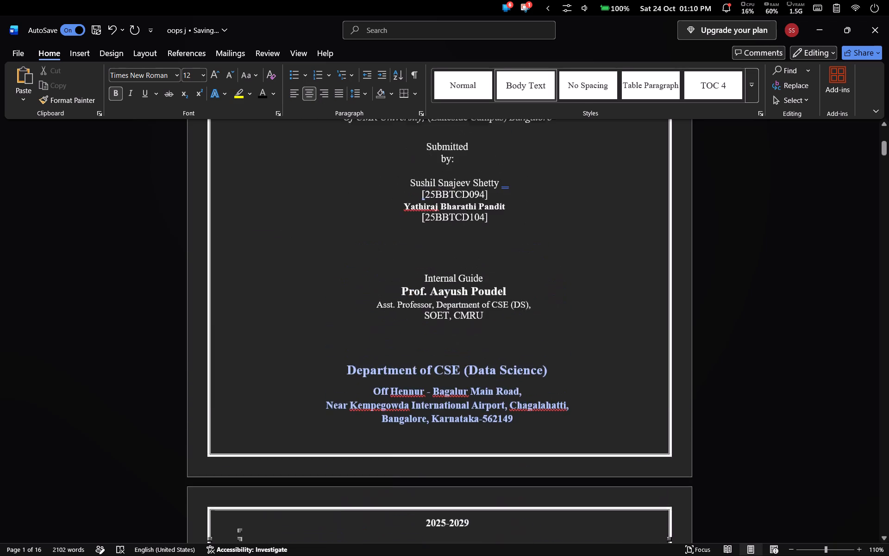
pyautogui.scroll(1, 349, 248)
pyautogui.scroll(-1, 349, 248)
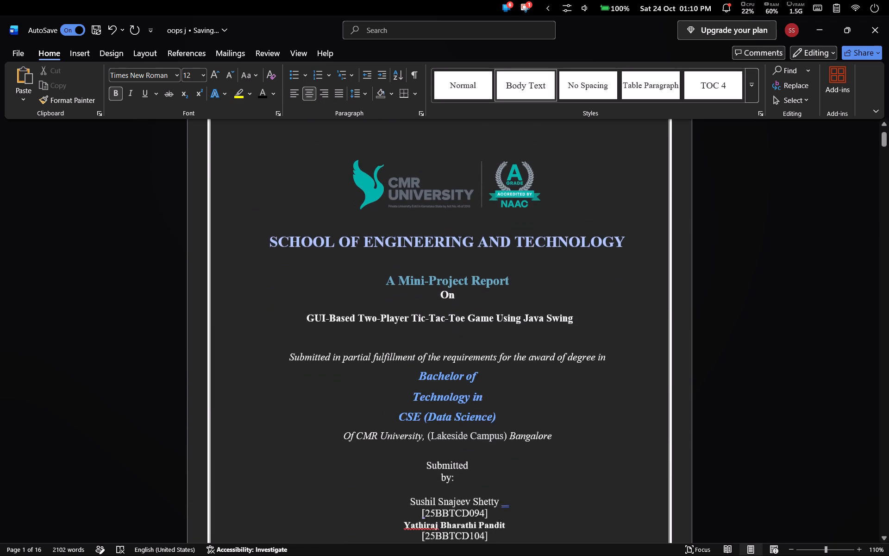
pyautogui.scroll(-1, 349, 248)
pyautogui.scroll(2, 349, 248)
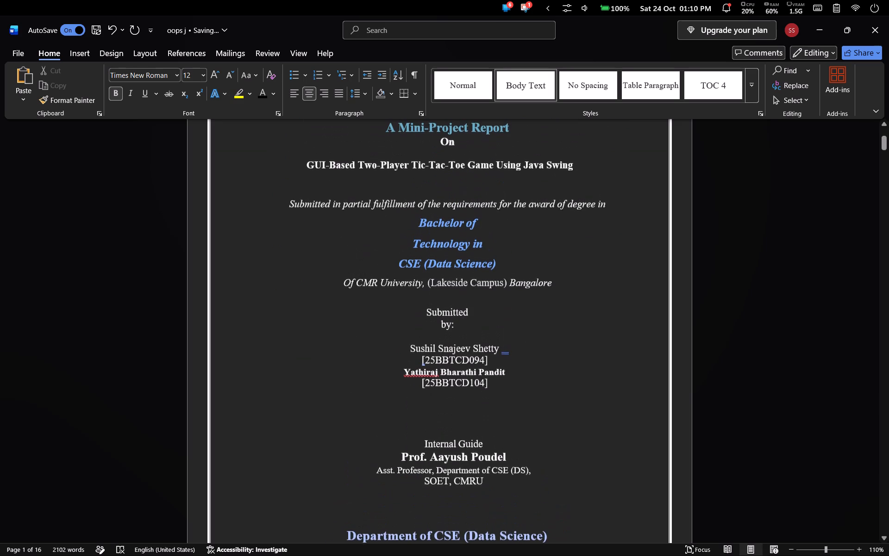
pyautogui.click(282, 205)
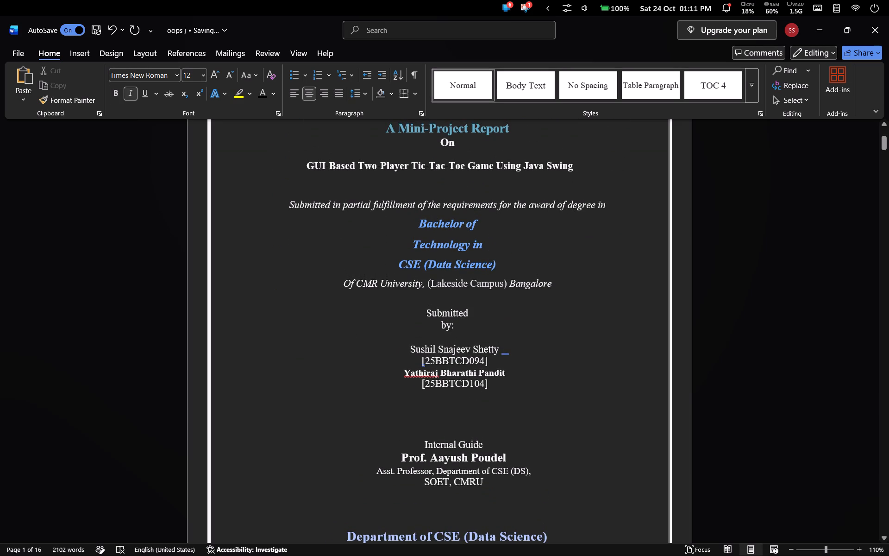
pyautogui.press('BackSpace')
pyautogui.press('BackSpace')
pyautogui.press('BackSpace')
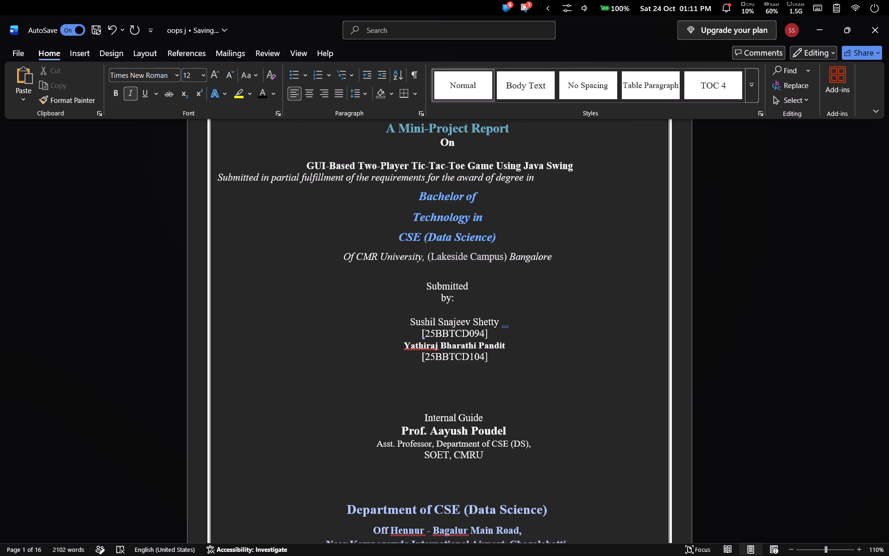
pyautogui.click(308, 93)
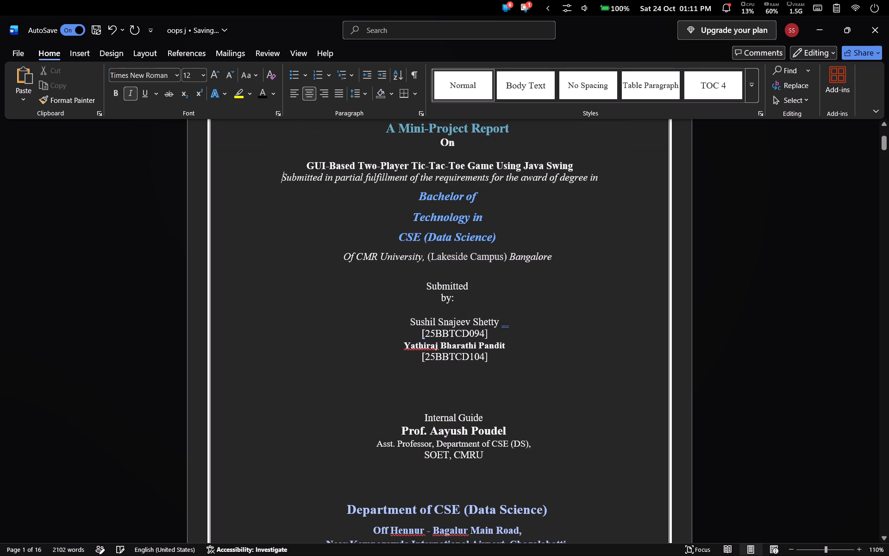
# Enclose the project title on the cover page in double quotation marks.
pyautogui.scroll(1, 343, 250)
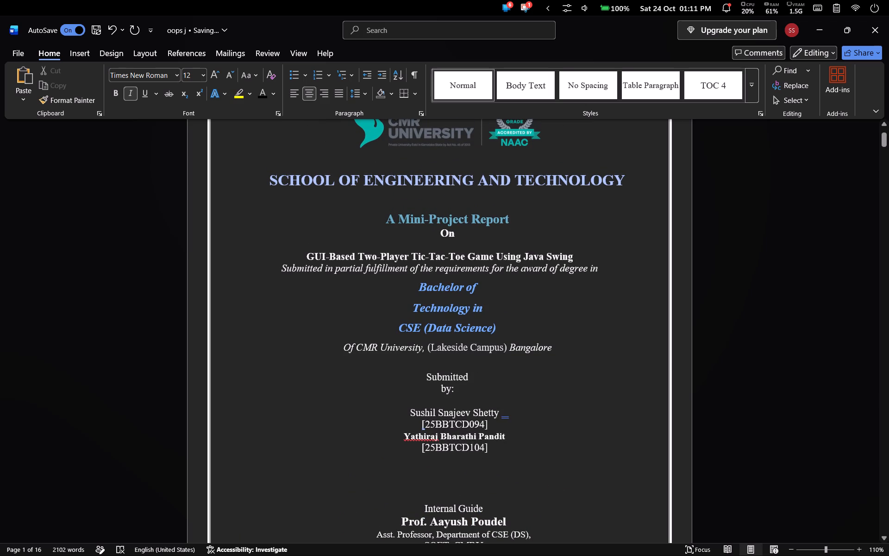
pyautogui.click(307, 254)
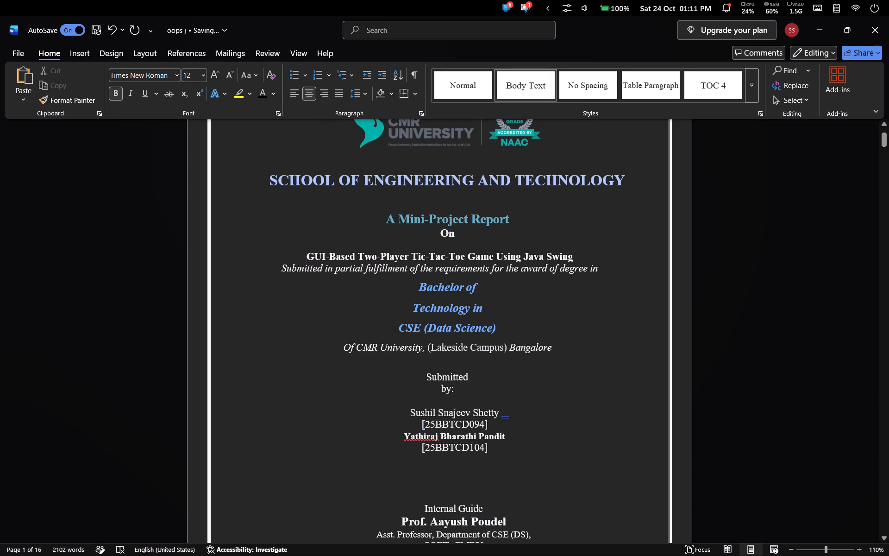
pyautogui.hotkey('shift', '"')
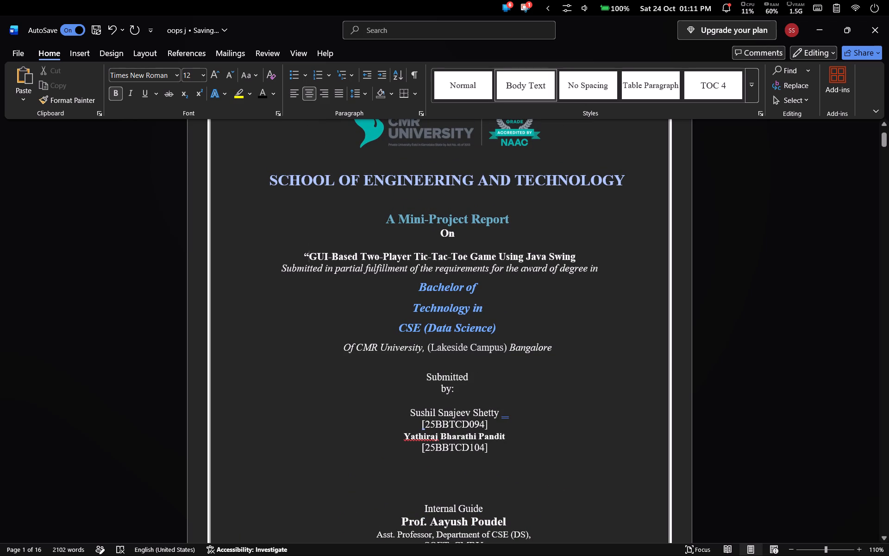
pyautogui.click(578, 253)
pyautogui.hotkey('shift', '"')
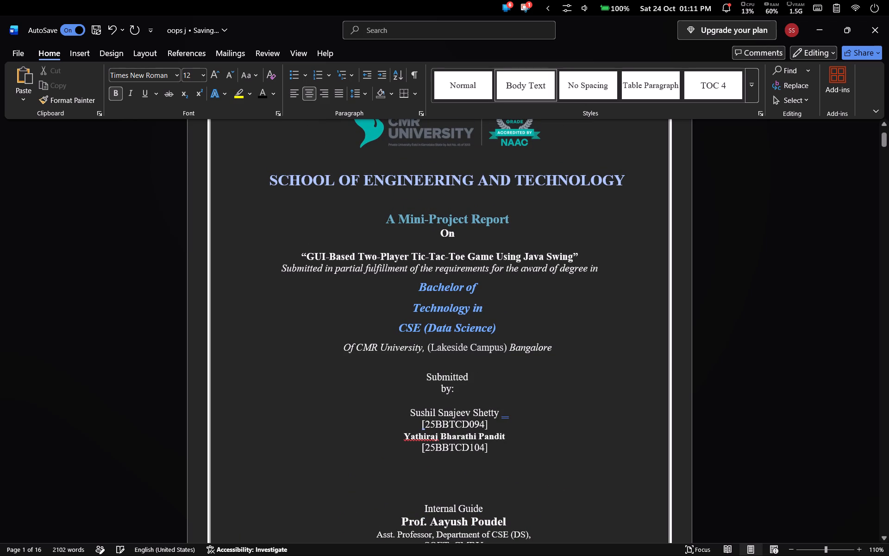
# Remove extra blank lines above the DECLARATION heading and centre the heading.
pyautogui.scroll(-2, 580, 318)
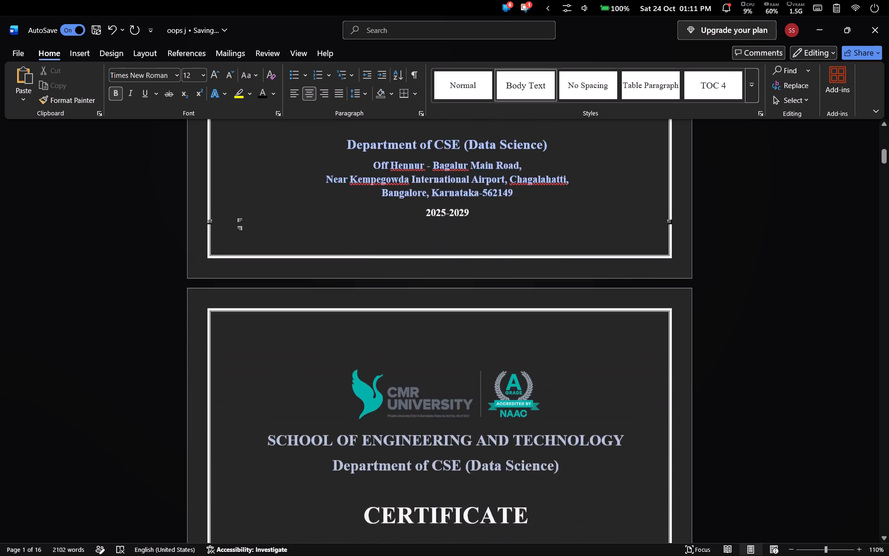
pyautogui.scroll(-3, 580, 318)
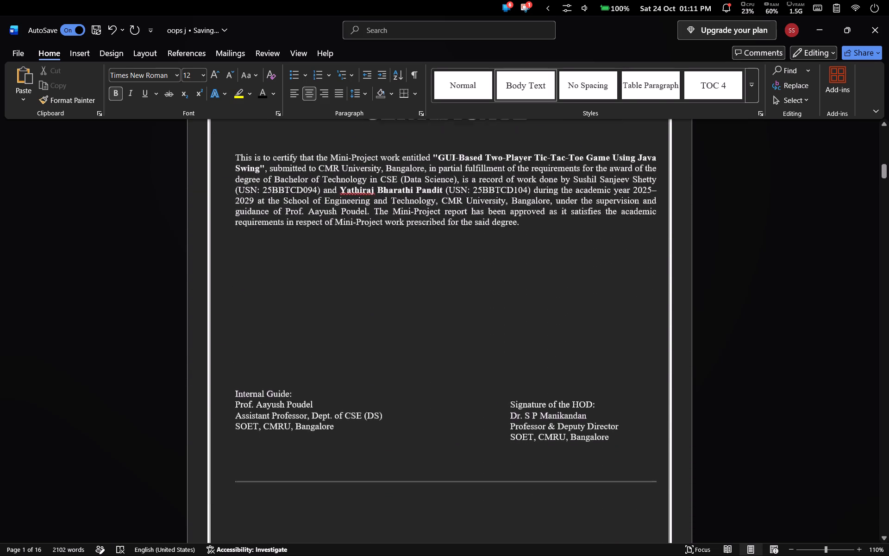
pyautogui.scroll(-2, 580, 318)
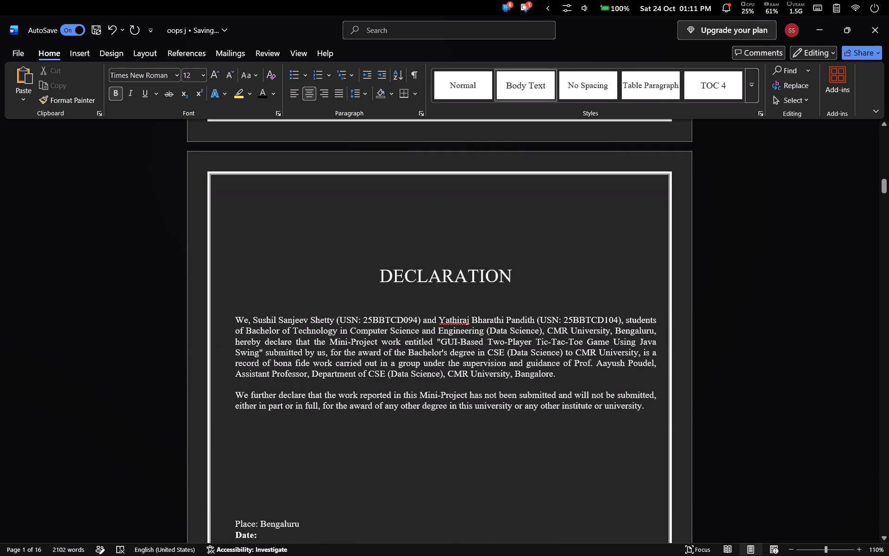
pyautogui.click(350, 271)
pyautogui.press('BackSpace')
pyautogui.press('BackSpace')
pyautogui.press('BackSpace')
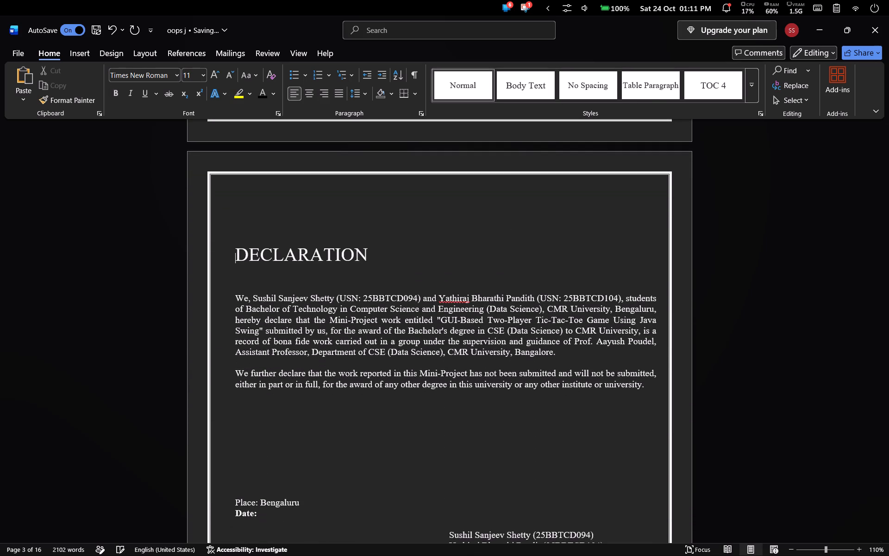
pyautogui.press('BackSpace')
pyautogui.press('BackSpace')
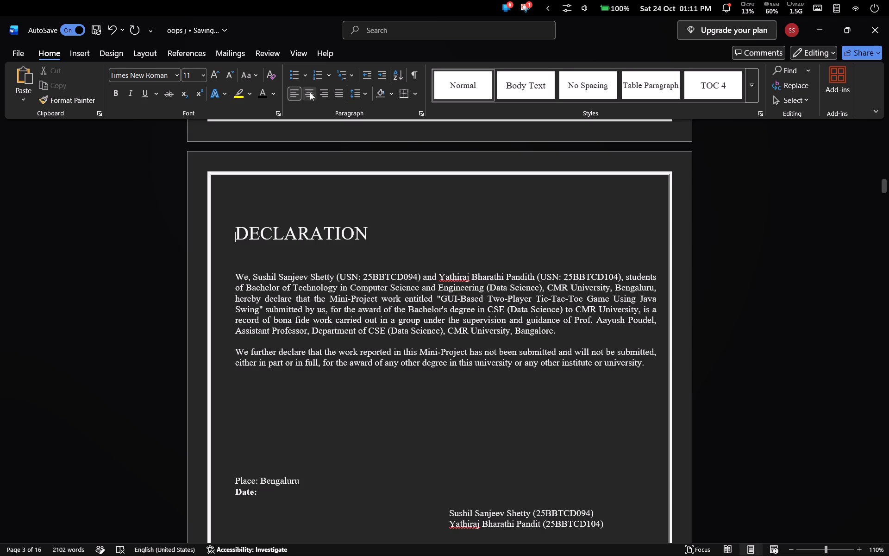
pyautogui.click(310, 92)
# Insert blank space before the Table of Contents heading so that the table starts on a new page.
pyautogui.scroll(-10, 419, 228)
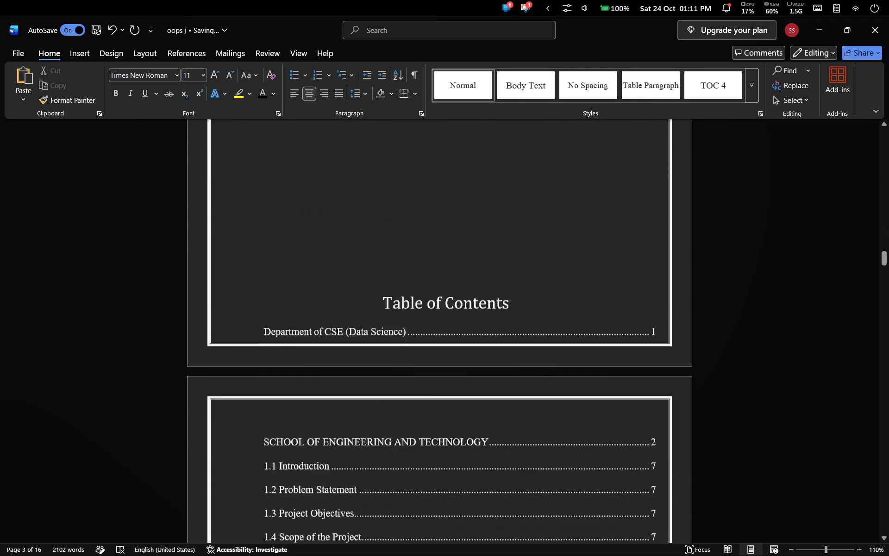
pyautogui.scroll(1, 419, 228)
pyautogui.scroll(-2, 419, 228)
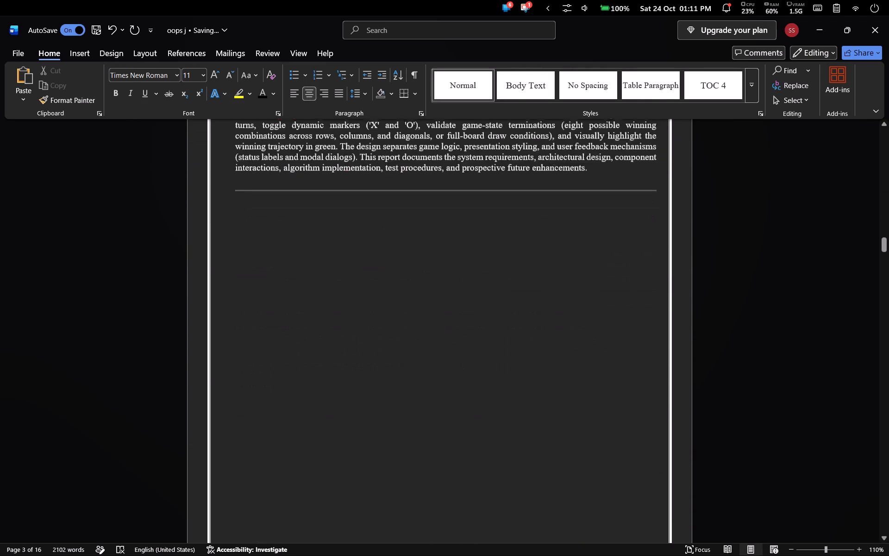
pyautogui.scroll(-1, 419, 228)
pyautogui.click(367, 381)
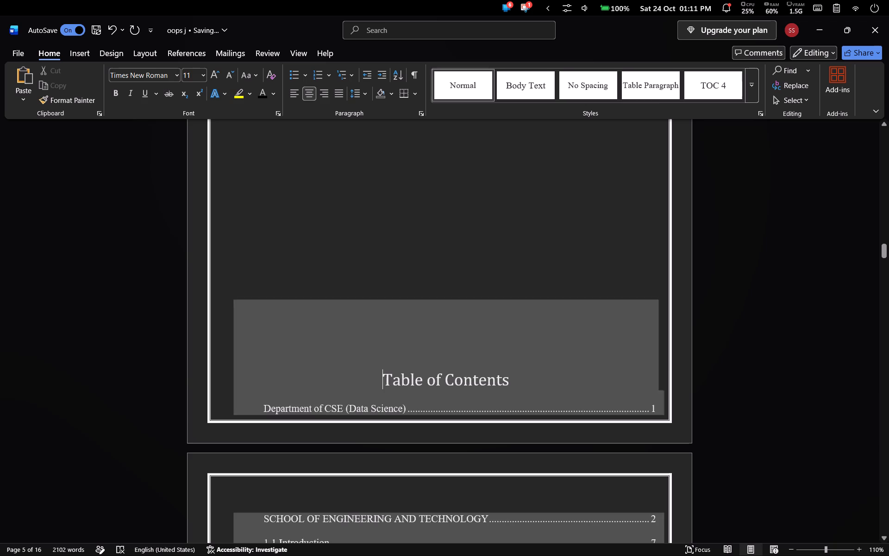
pyautogui.press('Return')
pyautogui.press('Return')
pyautogui.press('BackSpace')
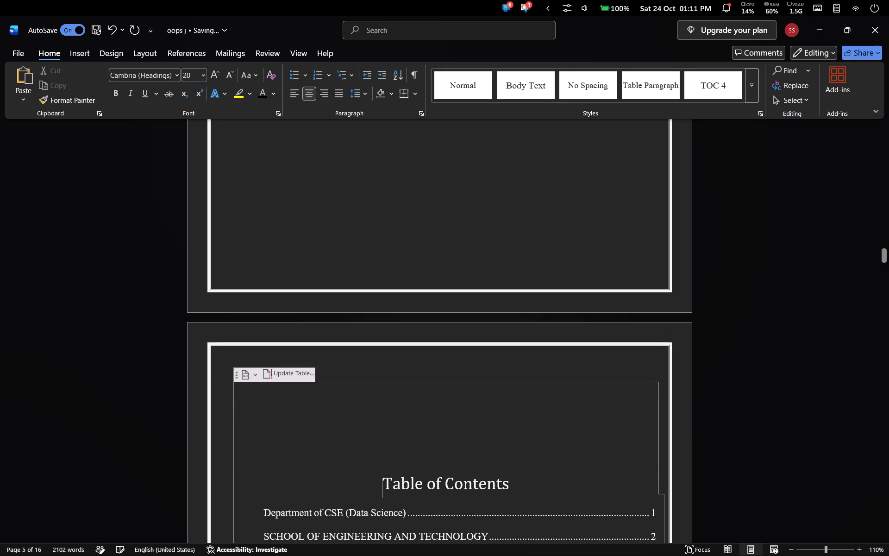
pyautogui.press('BackSpace')
pyautogui.press('Return')
# Remove two blank lines above the CHAPTER 5 heading on the Testing & Results page.
pyautogui.scroll(-4, 367, 389)
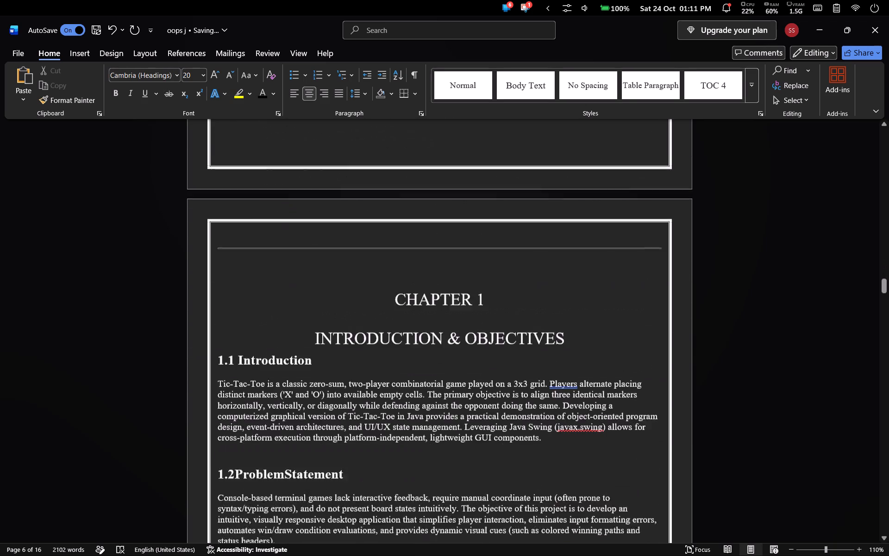
pyautogui.scroll(-3, 367, 389)
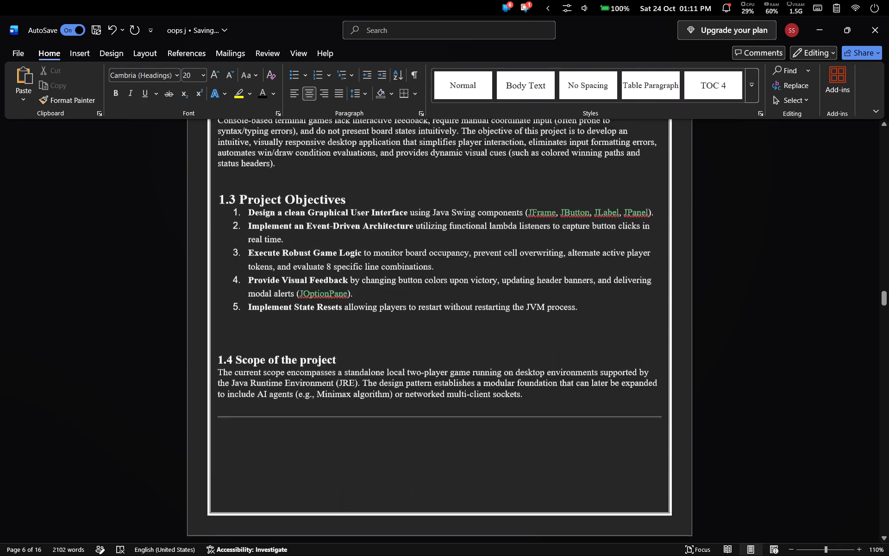
pyautogui.scroll(-2, 367, 389)
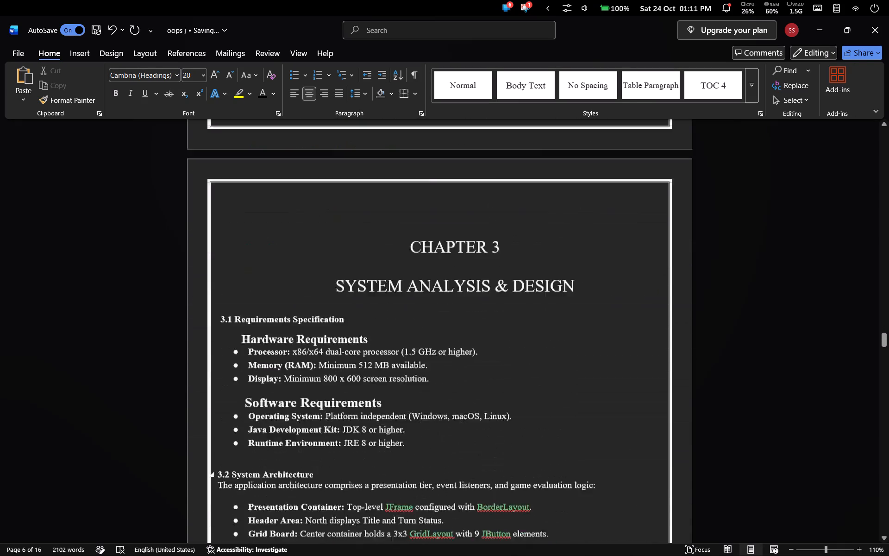
pyautogui.scroll(-2, 367, 389)
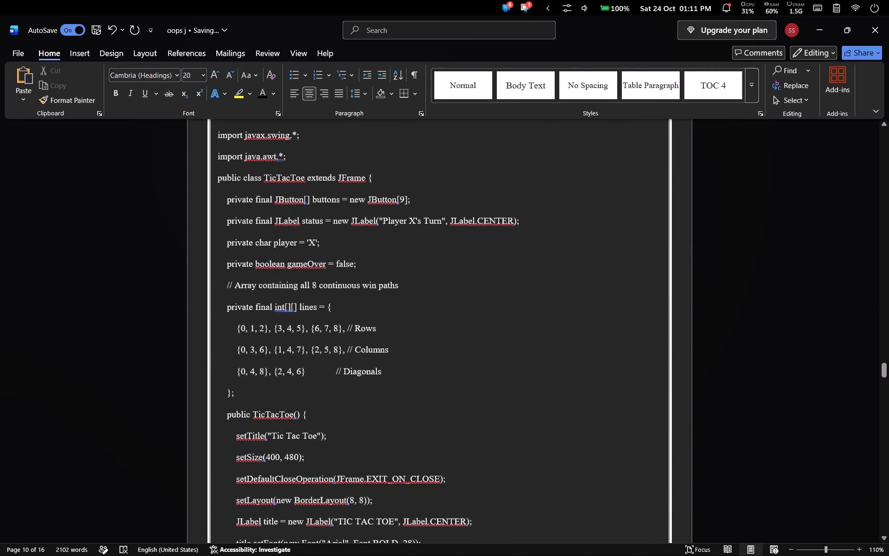
pyautogui.scroll(-6, 367, 389)
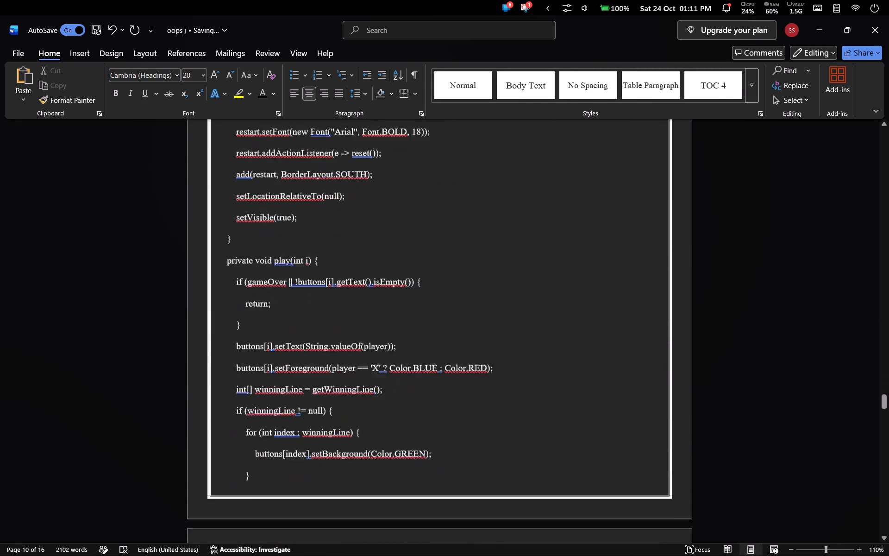
pyautogui.scroll(-6, 367, 389)
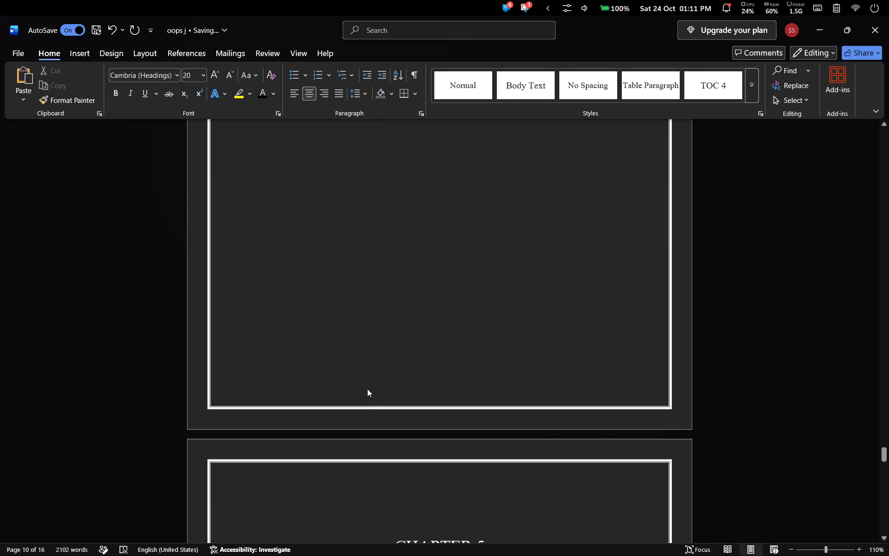
pyautogui.scroll(-2, 367, 389)
pyautogui.click(378, 353)
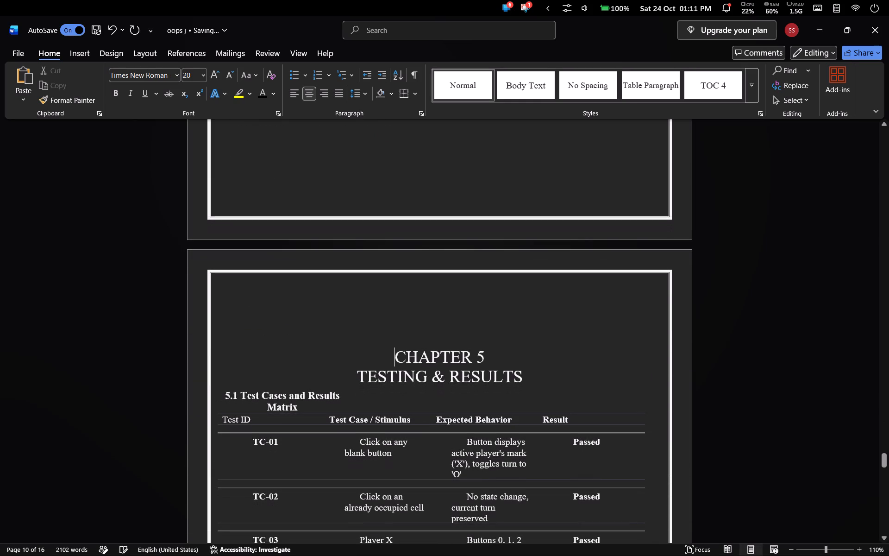
pyautogui.press('BackSpace')
pyautogui.press('BackSpace')
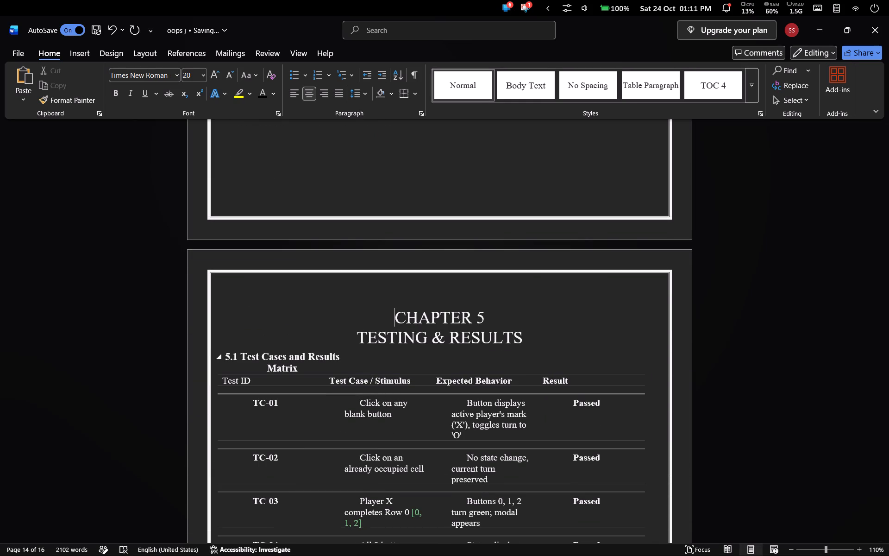
pyautogui.press('Return')
pyautogui.press('BackSpace')
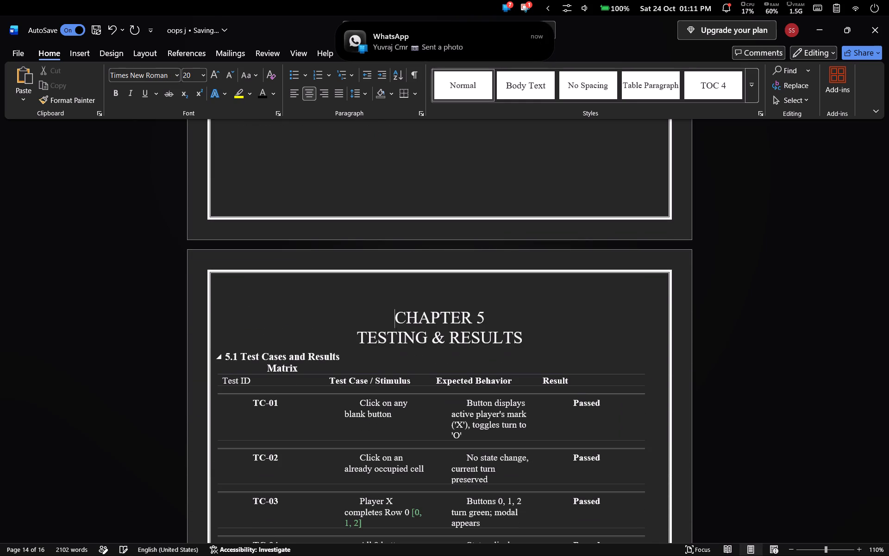
# Insert a blank line between the CHAPTER 5 heading and the TESTING & RESULTS title.
pyautogui.click(352, 342)
pyautogui.press('Return')
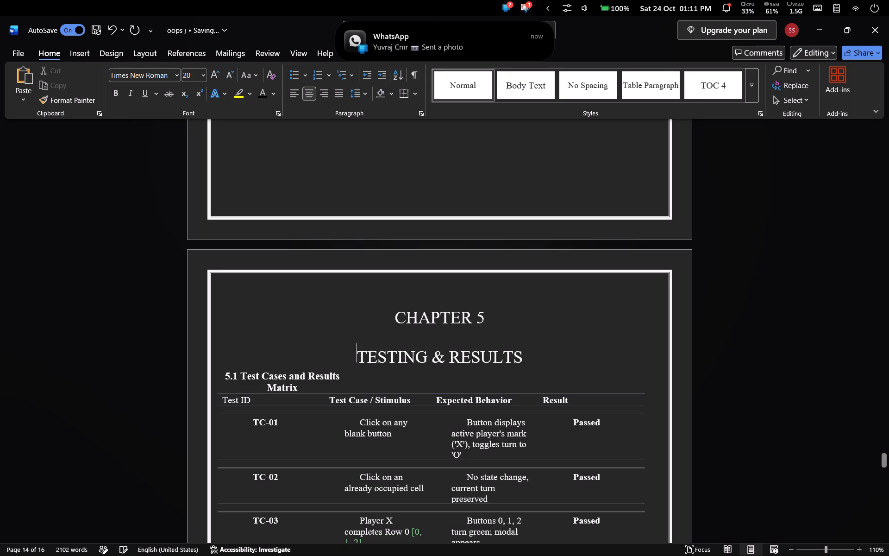
# Insert a blank line above the CHAPTER 6 heading on the Conclusion & Future Enhancements page.
pyautogui.scroll(-3, 369, 342)
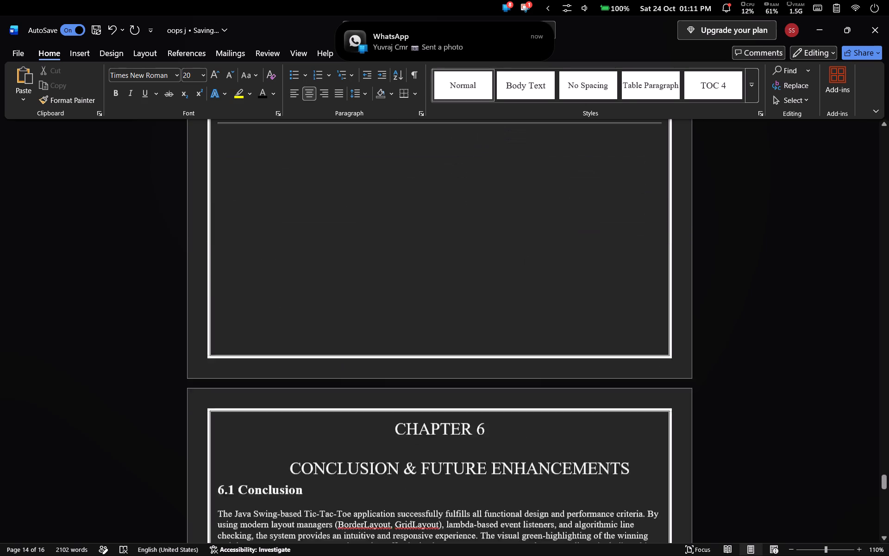
pyautogui.scroll(-1, 369, 342)
pyautogui.click(384, 241)
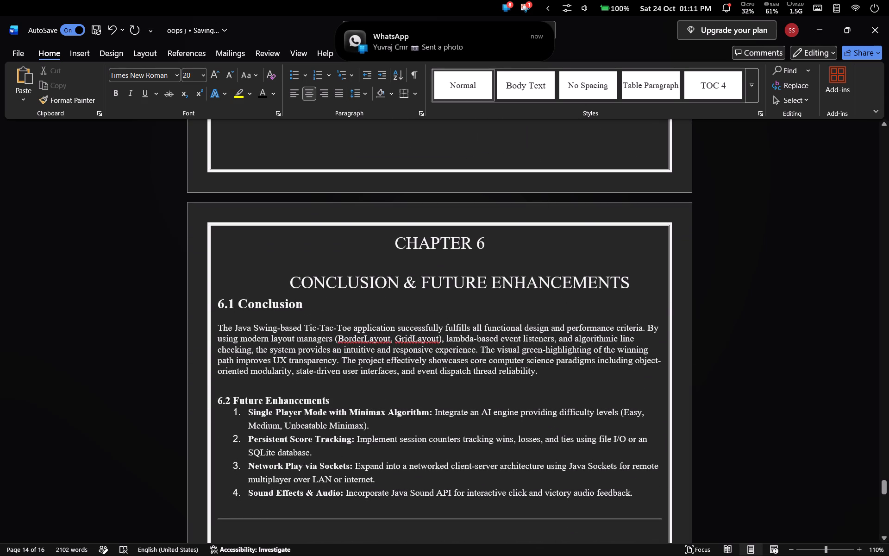
pyautogui.press('Return')
# Review the layout of the closing pages through References and go back towards the start of the report.
pyautogui.scroll(-2, 384, 244)
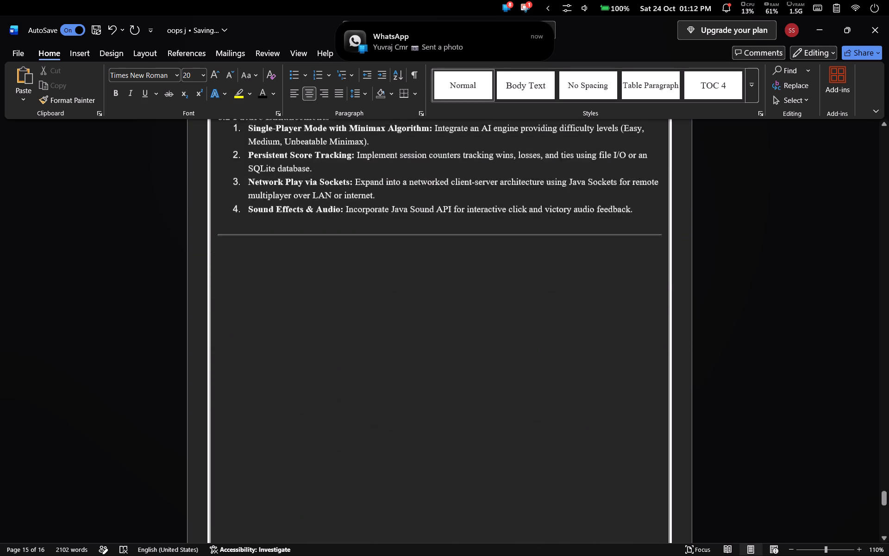
pyautogui.scroll(-2, 384, 244)
pyautogui.scroll(-1, 367, 185)
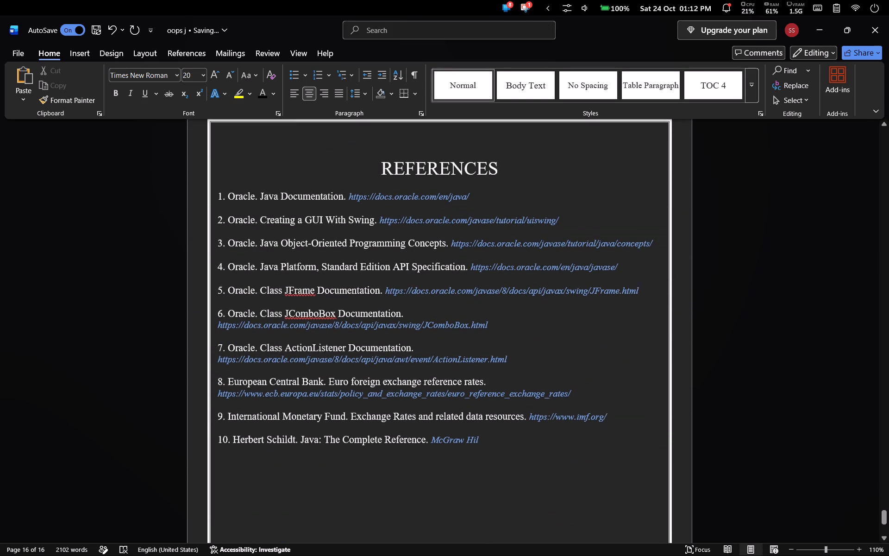
pyautogui.scroll(-1, 367, 185)
pyautogui.scroll(9, 367, 185)
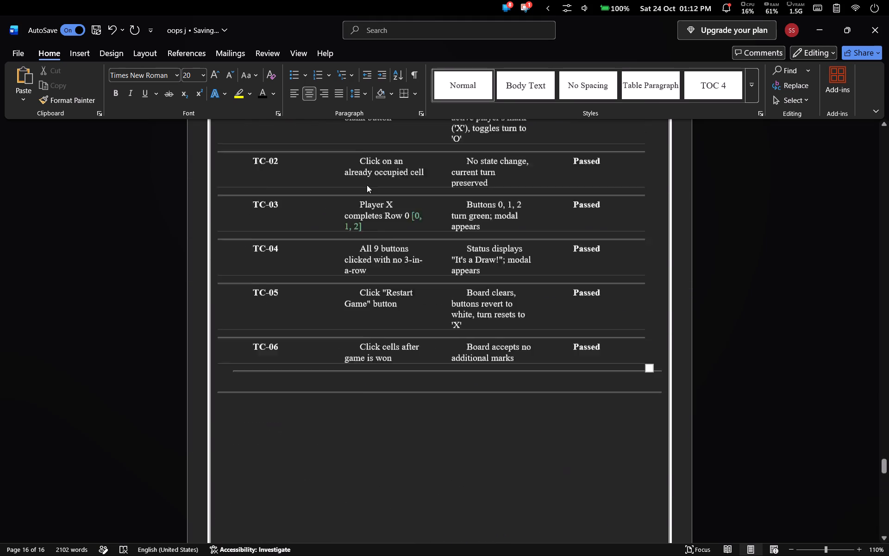
pyautogui.scroll(20, 367, 185)
# Set the font size of the CERTIFICATE heading on the certificate page to 22.
pyautogui.scroll(-1, 367, 185)
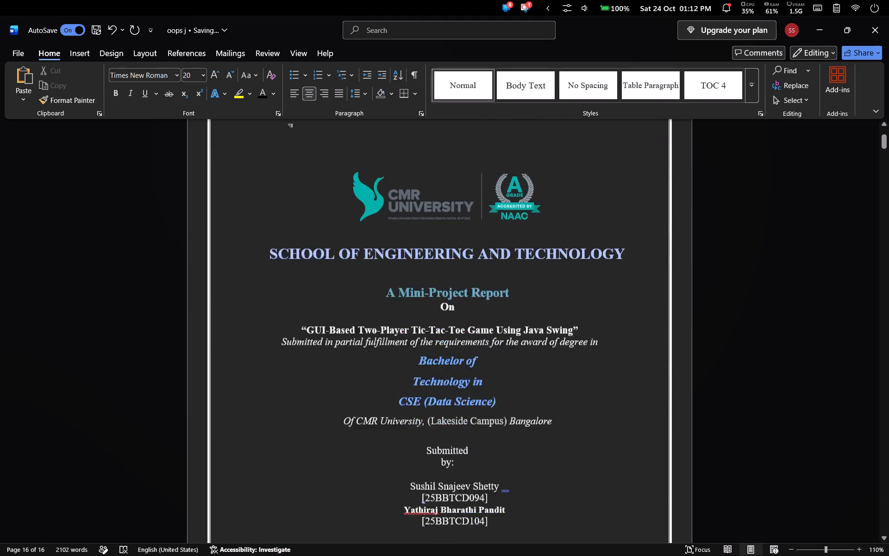
pyautogui.scroll(-5, 367, 185)
pyautogui.scroll(1, 367, 185)
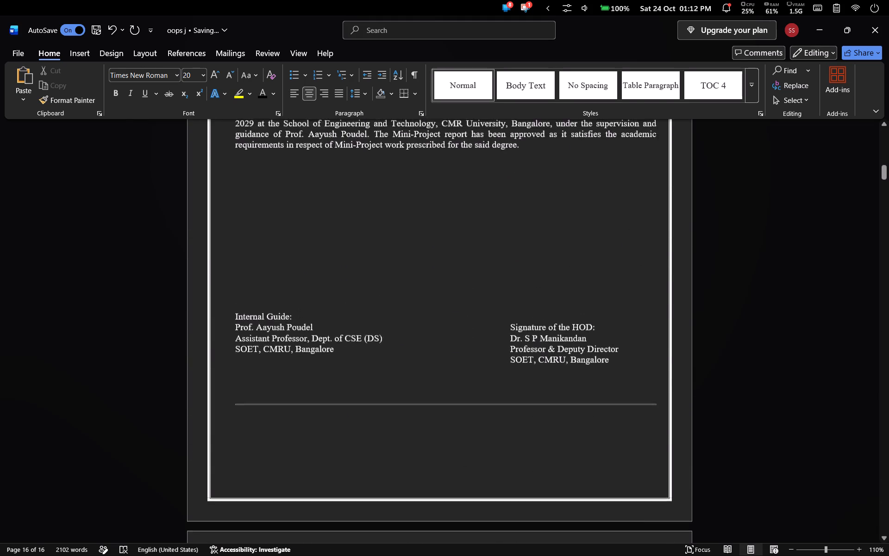
pyautogui.scroll(1, 367, 185)
pyautogui.moveTo(360, 221); pyautogui.dragTo(555, 217)
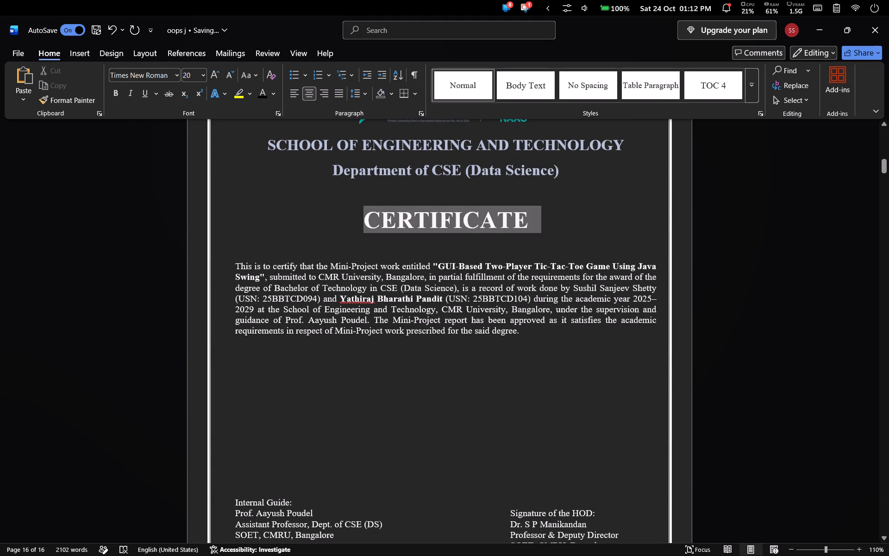
pyautogui.click(204, 71)
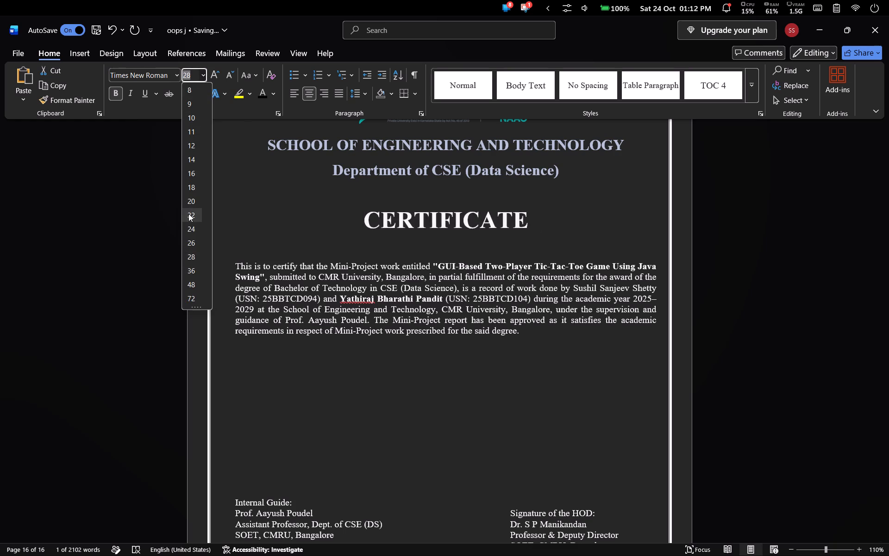
pyautogui.click(189, 215)
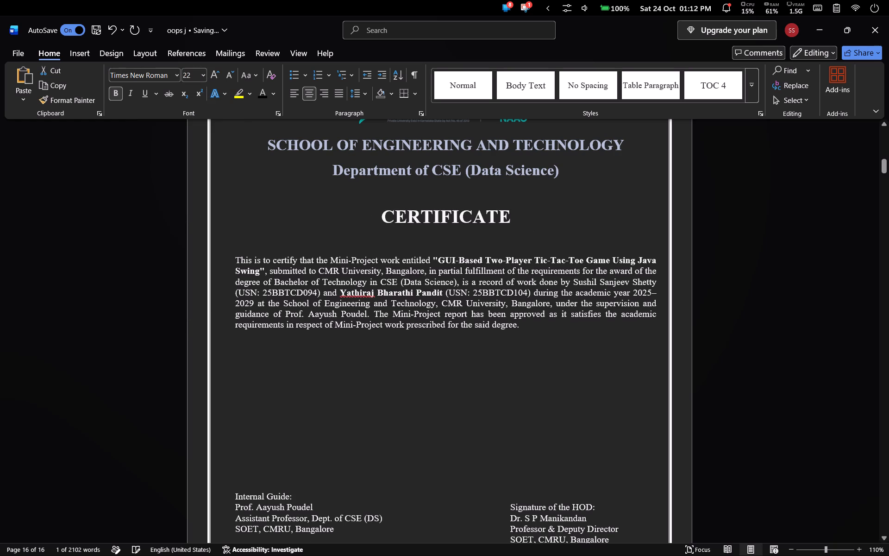
pyautogui.click(731, 233)
# Insert a blank line before the ACKNOWLEDGEMENT heading so that it moves onto the page with its text.
pyautogui.scroll(-1, 541, 402)
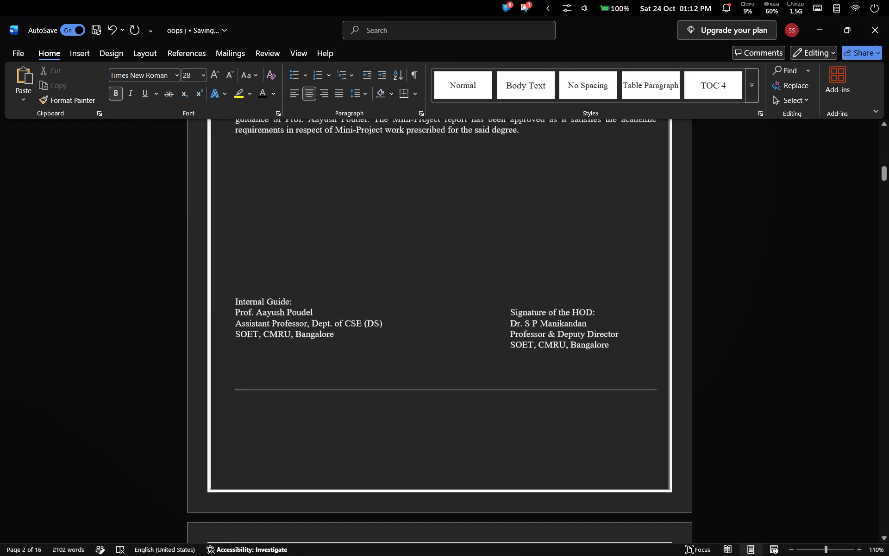
pyautogui.scroll(-5, 541, 402)
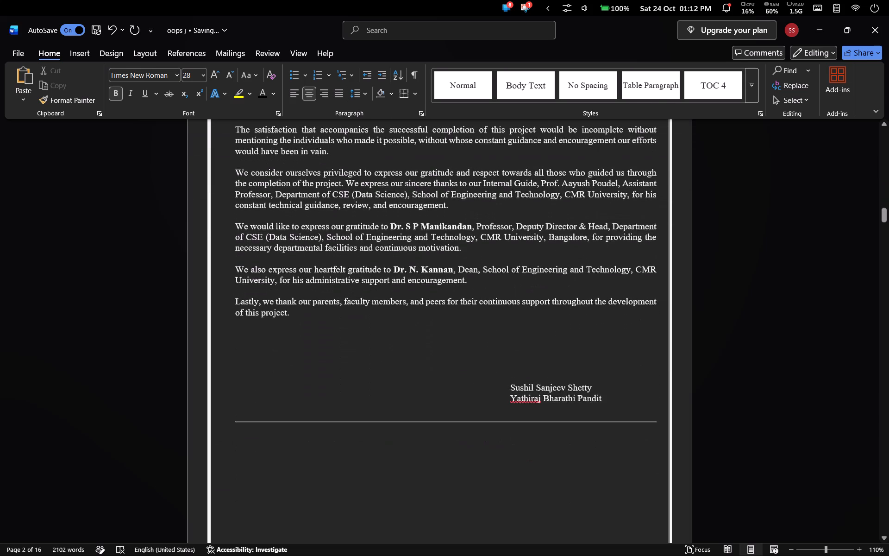
pyautogui.scroll(-1, 541, 402)
pyautogui.scroll(1, 541, 402)
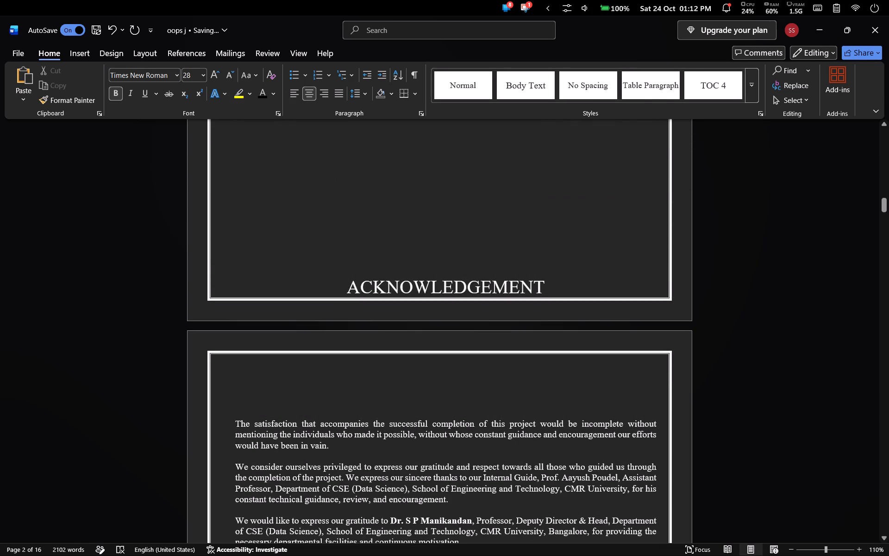
pyautogui.click(339, 285)
pyautogui.press('Return')
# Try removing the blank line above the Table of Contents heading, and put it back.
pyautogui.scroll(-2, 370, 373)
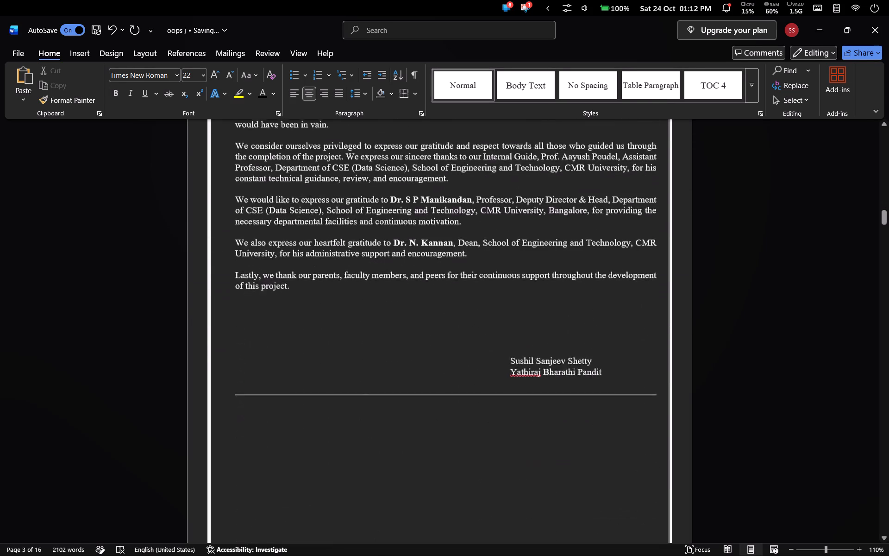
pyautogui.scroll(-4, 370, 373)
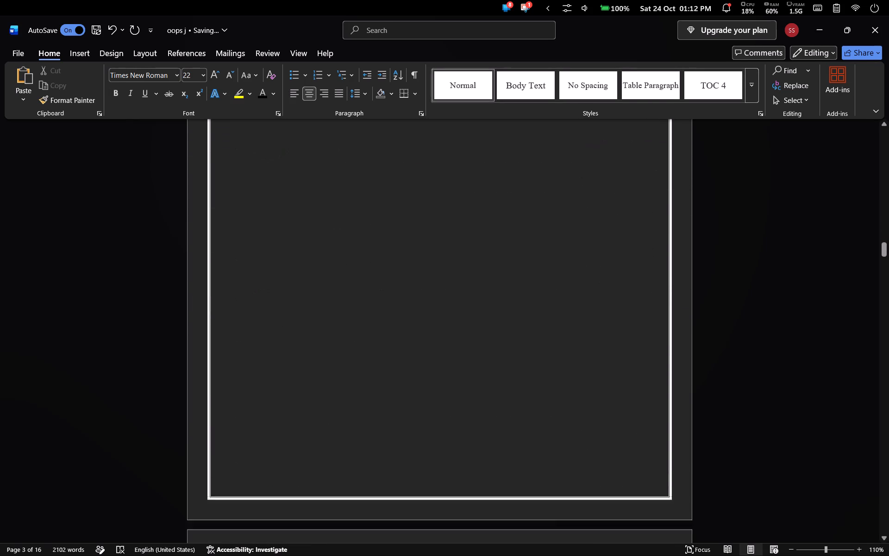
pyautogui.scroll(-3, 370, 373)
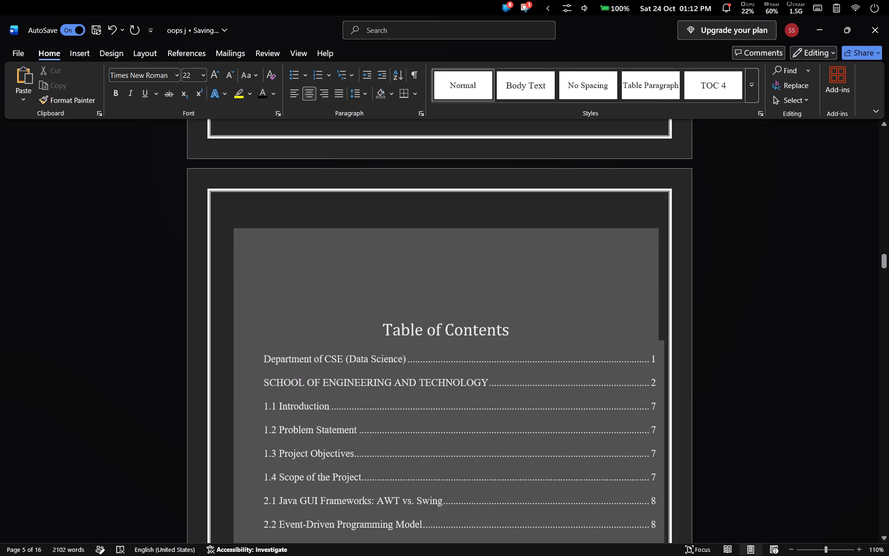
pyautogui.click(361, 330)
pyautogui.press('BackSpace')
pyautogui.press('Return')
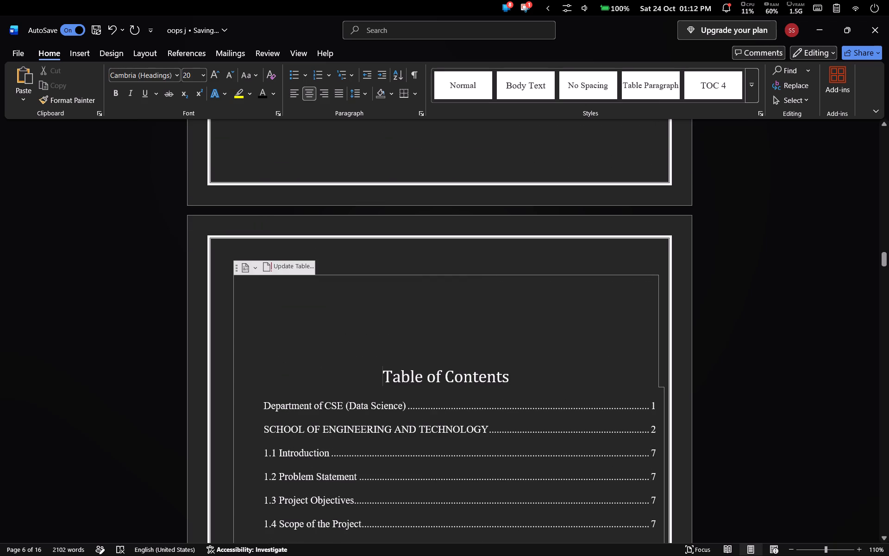
# Update the entire table of contents, including its entries and page numbers.
pyautogui.click(822, 302)
pyautogui.click(288, 269)
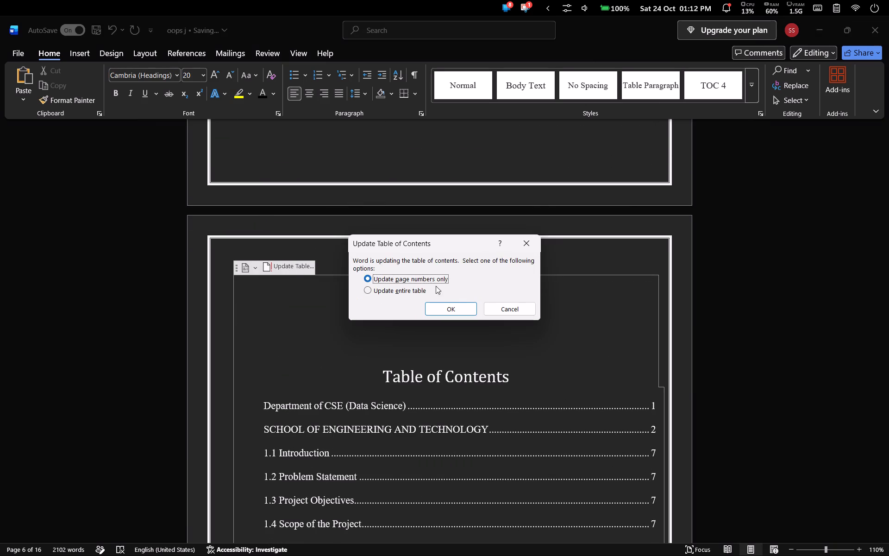
pyautogui.click(373, 291)
pyautogui.click(432, 305)
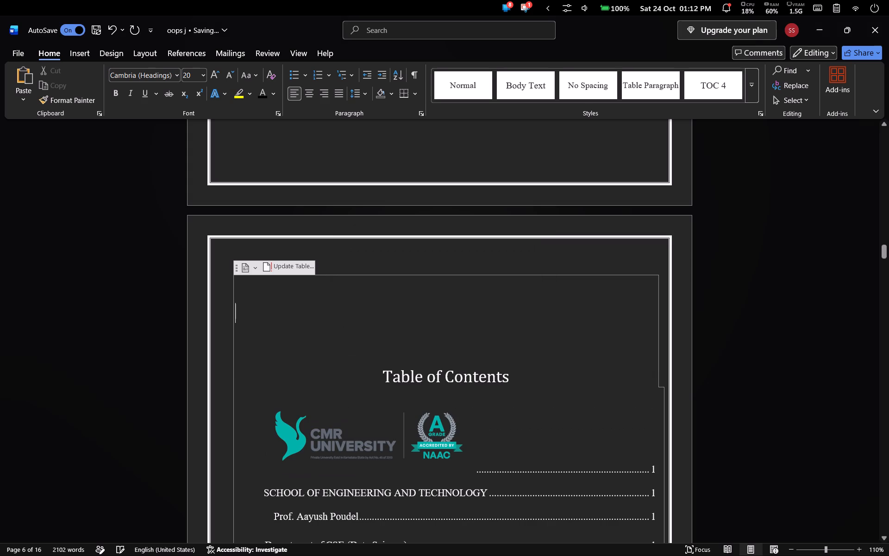
# Delete the CMR University logo picture from the first entry of the table of contents.
pyautogui.scroll(-2, 432, 305)
pyautogui.click(381, 199)
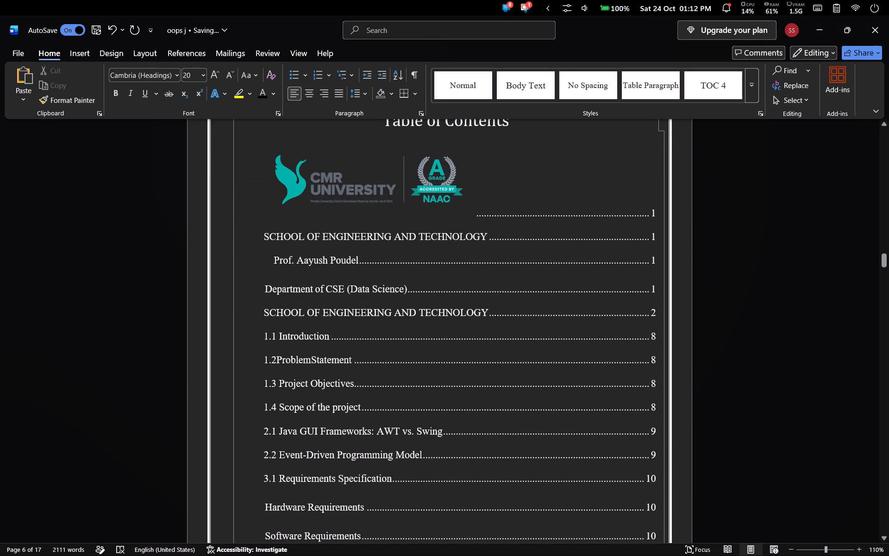
pyautogui.press('BackSpace')
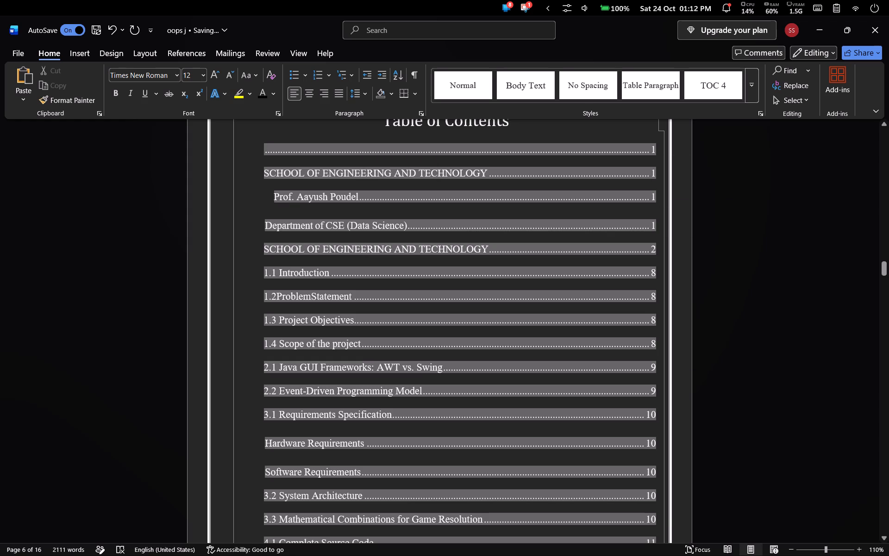
# Delete all table of contents entries above 1.1 Introduction, from the empty leader line through the second SCHOOL OF ENGINEERING AND TECHNOLOGY.
pyautogui.moveTo(656, 250); pyautogui.dragTo(251, 226)
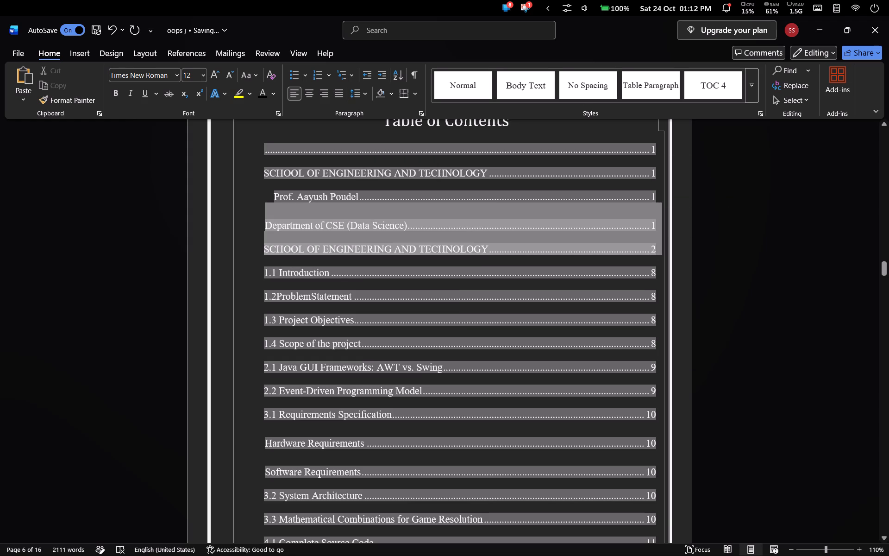
pyautogui.moveTo(251, 226); pyautogui.dragTo(265, 124)
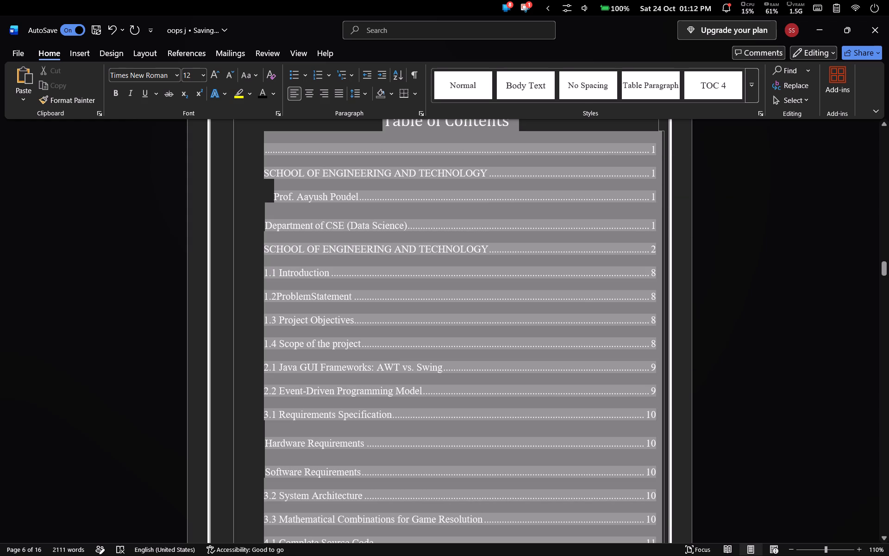
pyautogui.moveTo(265, 124); pyautogui.dragTo(277, 403)
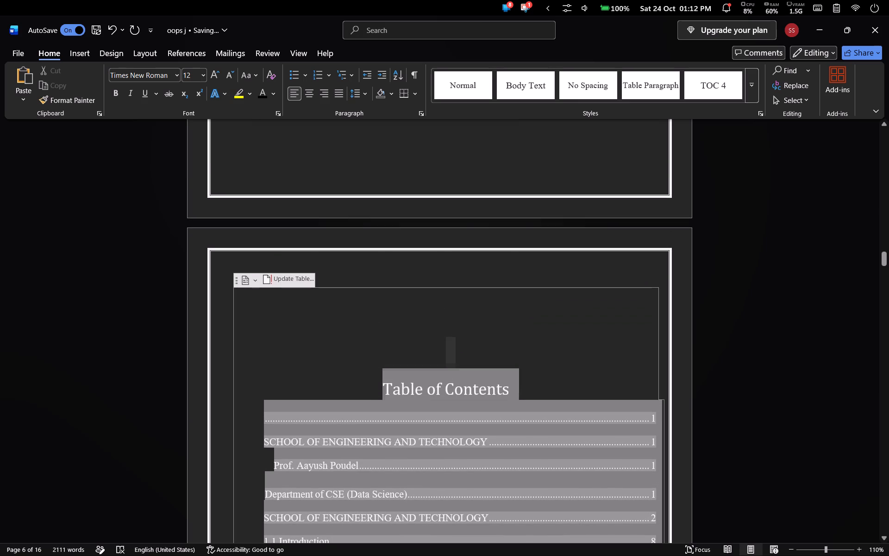
pyautogui.moveTo(277, 403); pyautogui.dragTo(261, 420)
pyautogui.click(261, 420)
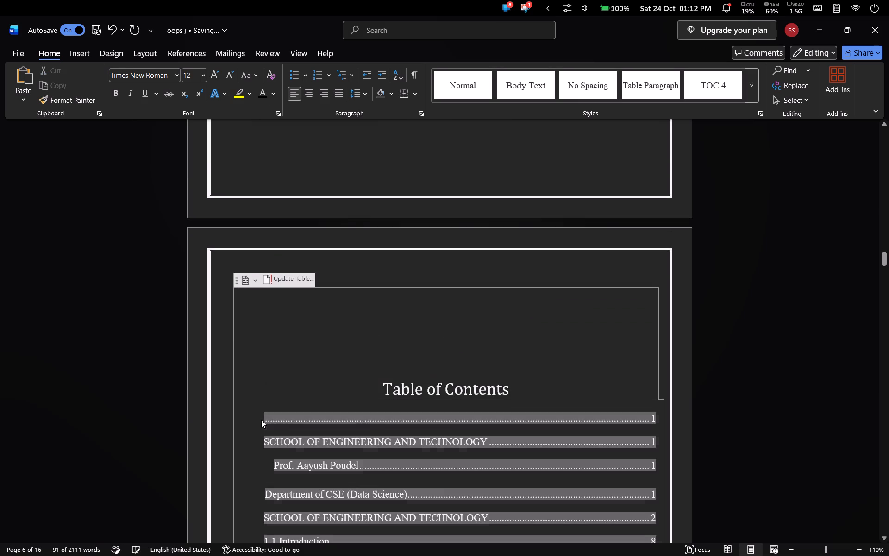
pyautogui.moveTo(261, 420); pyautogui.dragTo(391, 489)
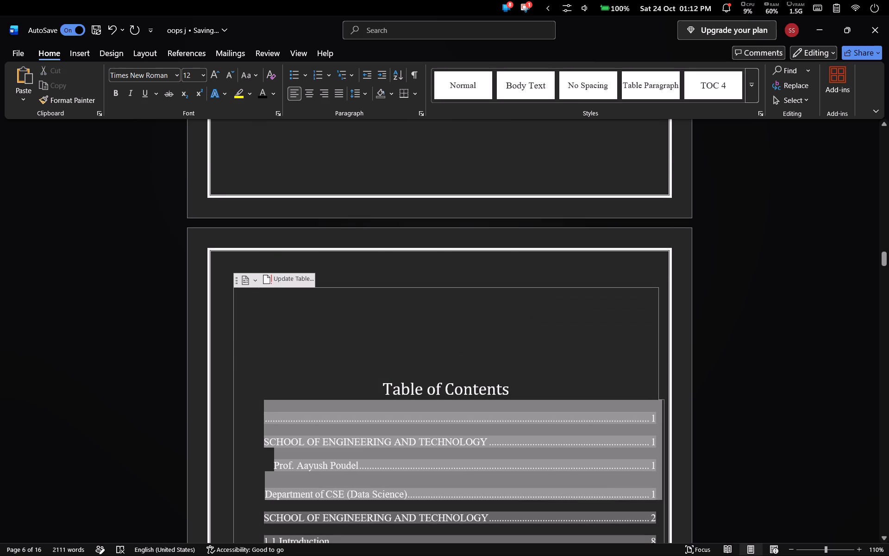
pyautogui.moveTo(391, 489); pyautogui.dragTo(514, 510)
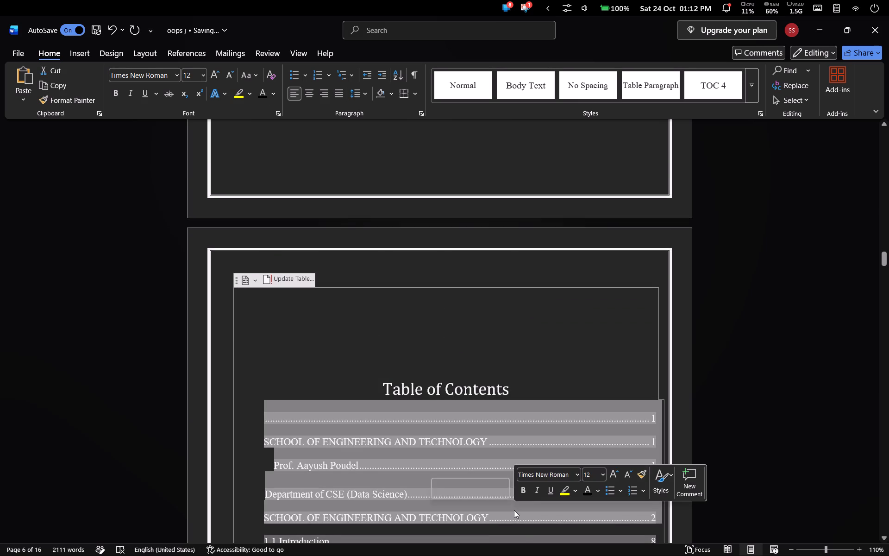
pyautogui.press('BackSpace')
# Remove the empty line between the Table of Contents heading and the 1.1 Introduction entry.
pyautogui.scroll(-3, 514, 510)
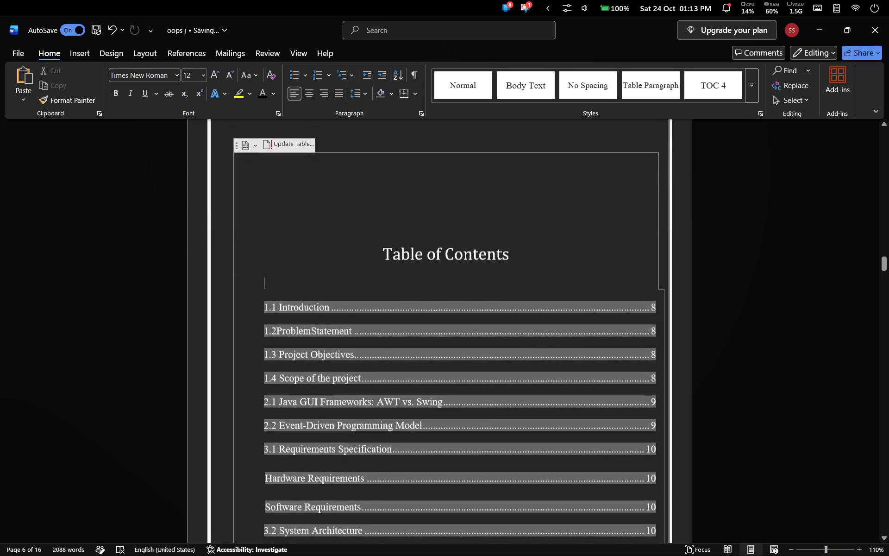
pyautogui.scroll(-2, 514, 510)
pyautogui.hscroll(1, 514, 510)
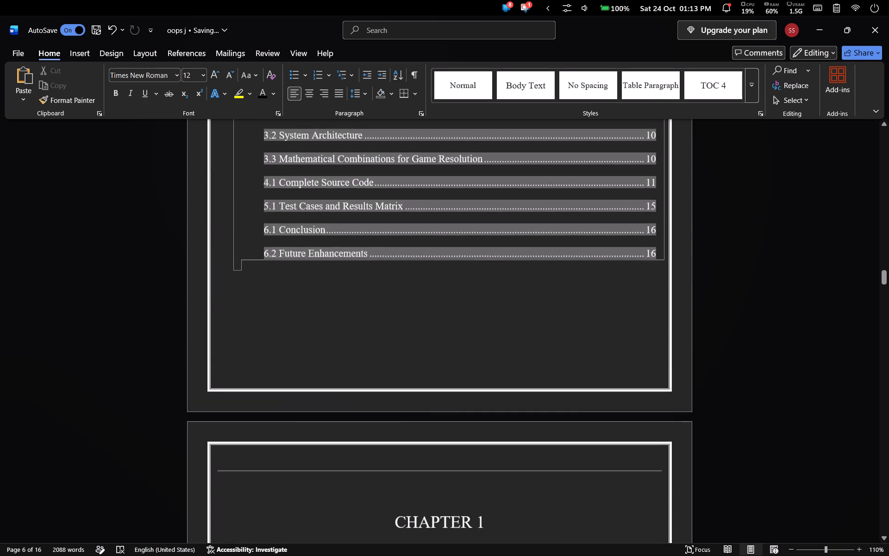
pyautogui.scroll(4, 514, 510)
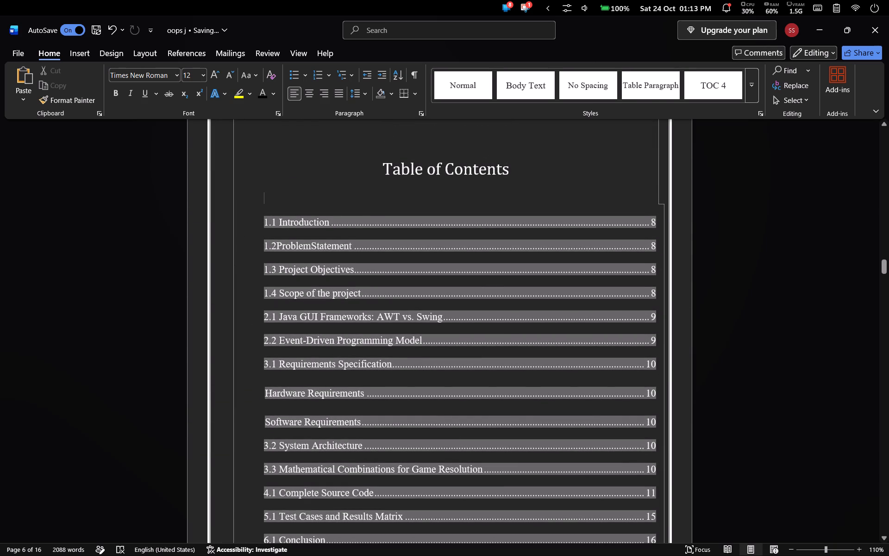
pyautogui.click(257, 215)
pyautogui.press('BackSpace')
pyautogui.press('BackSpace')
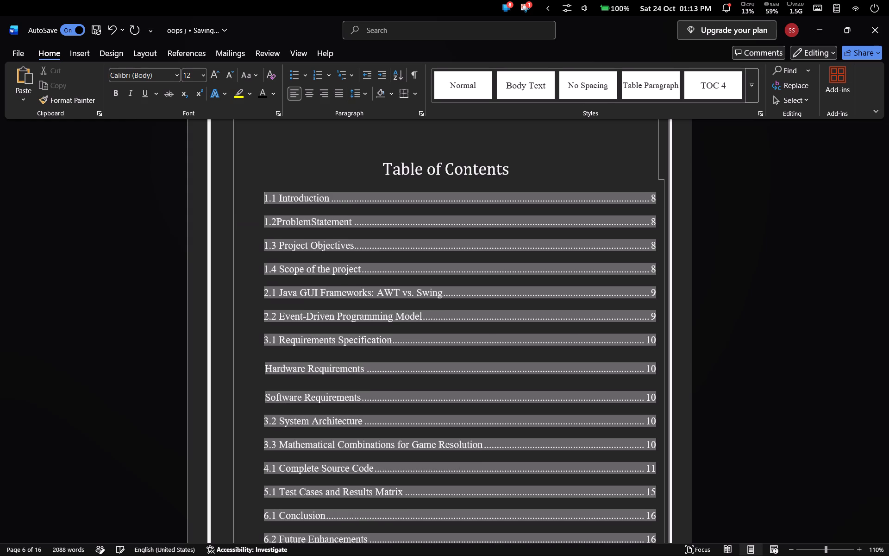
# Insert an empty line between the LITERATURE SURVEY & TECHNOLOGY STACK title and the 2.1 Java GUI Frameworks heading in Chapter 2.
pyautogui.scroll(-2, 301, 294)
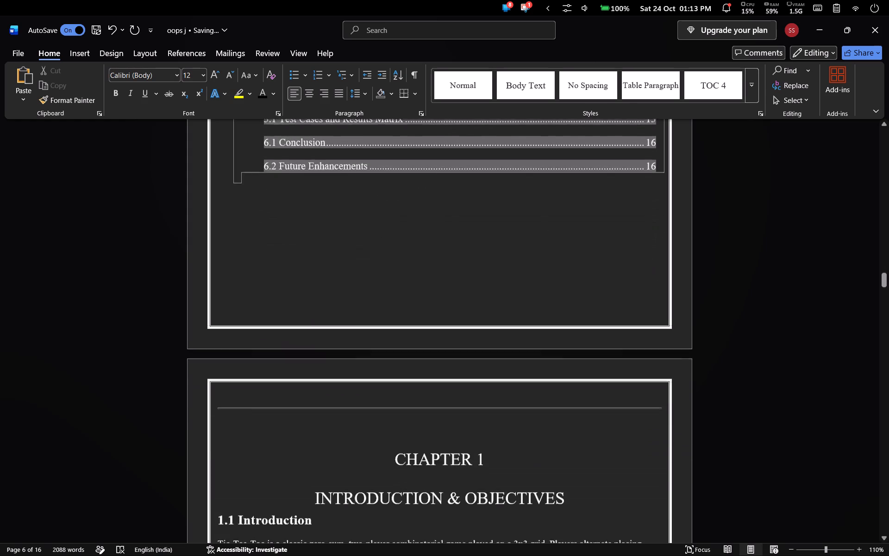
pyautogui.scroll(-4, 301, 294)
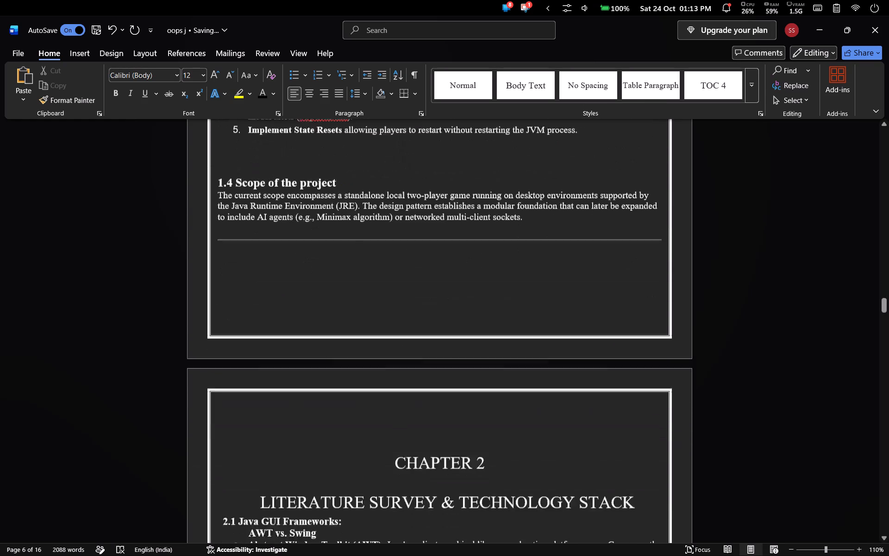
pyautogui.scroll(-1, 301, 294)
pyautogui.scroll(1, 301, 294)
pyautogui.scroll(-1, 301, 294)
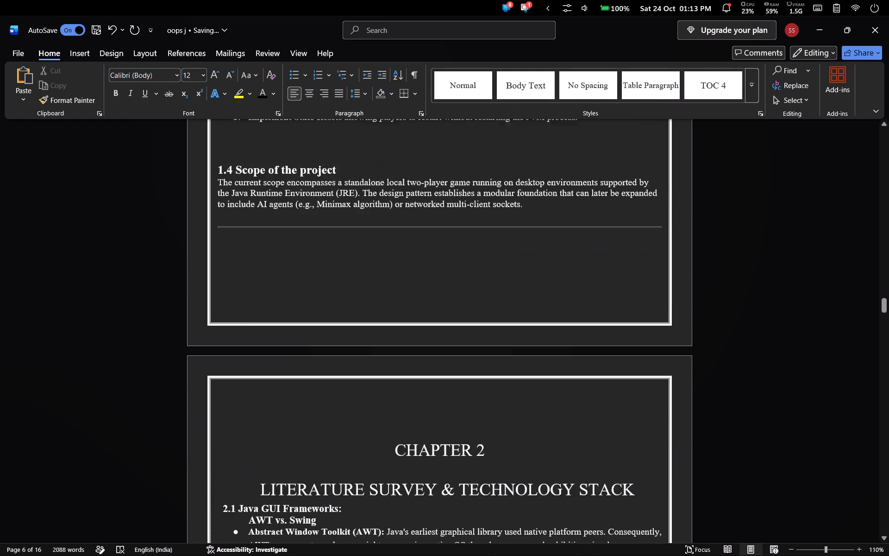
pyautogui.scroll(-2, 301, 294)
pyautogui.scroll(1, 301, 294)
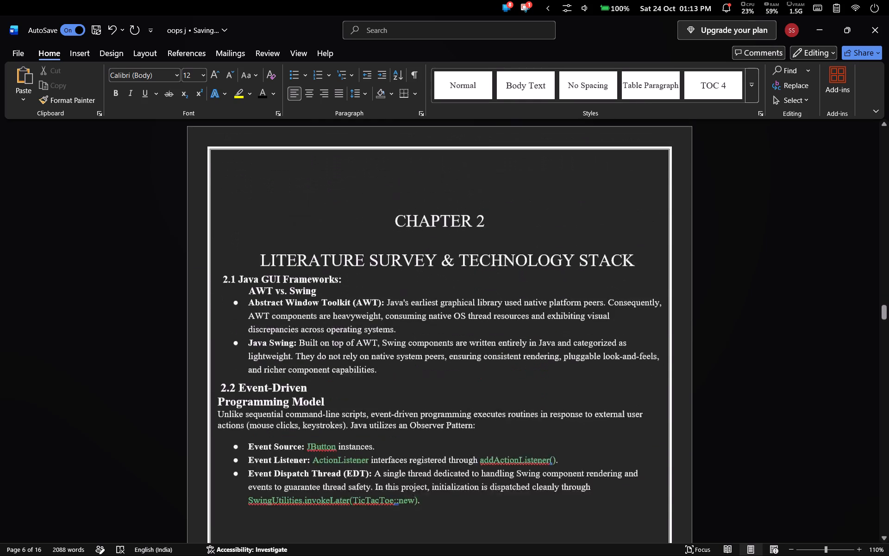
pyautogui.scroll(1, 301, 294)
pyautogui.click(221, 301)
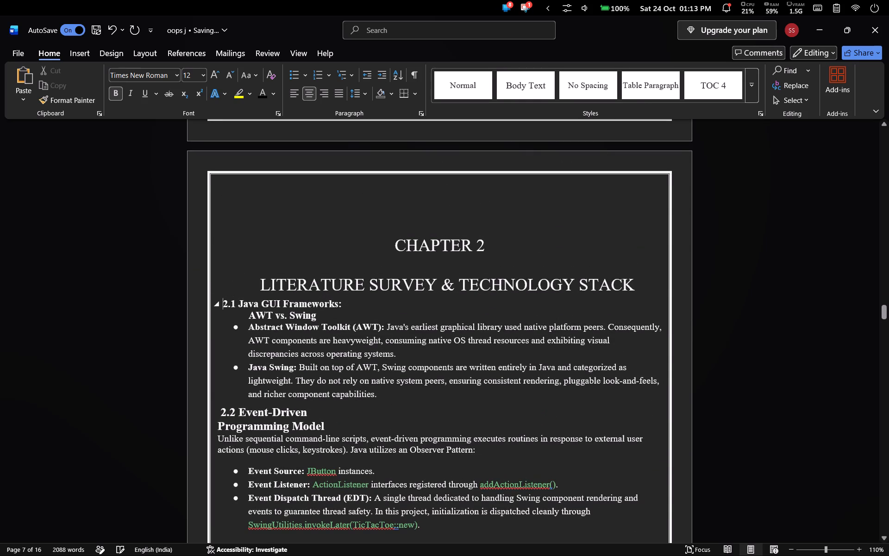
pyautogui.press('Return')
# Insert an empty line above the 2.2 Event-Driven Programming Model heading in Chapter 2.
pyautogui.scroll(-1, 224, 304)
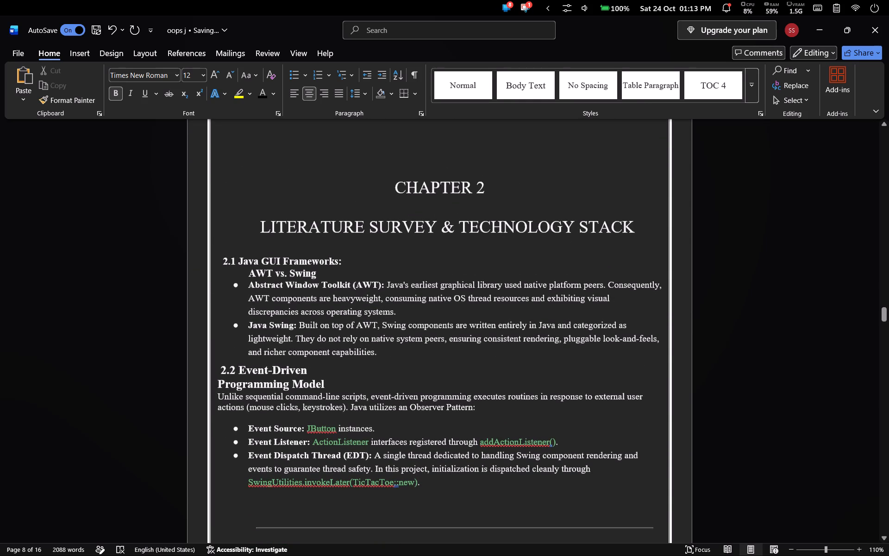
pyautogui.click(220, 368)
pyautogui.press('Return')
# Insert an empty line above the 3.3 Mathematical Combinations for Game Resolution heading in Chapter 3.
pyautogui.scroll(-1, 247, 286)
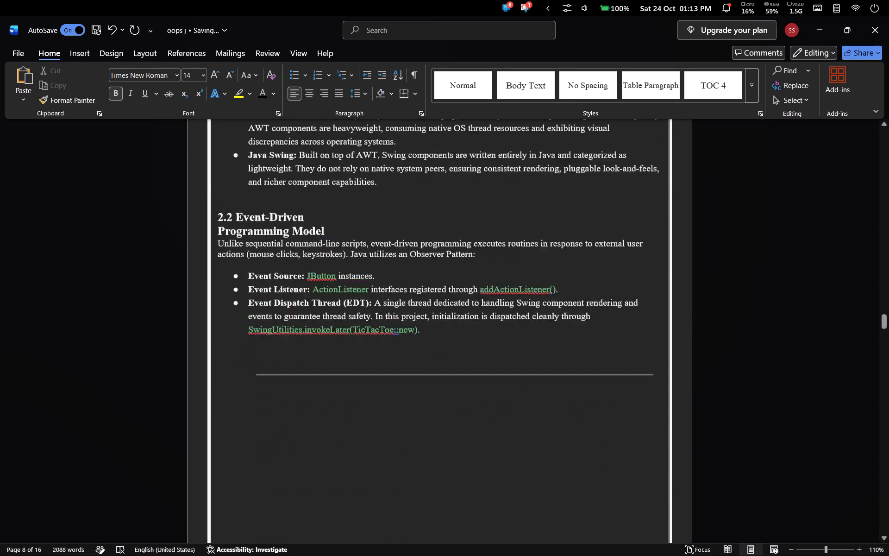
pyautogui.scroll(-3, 247, 286)
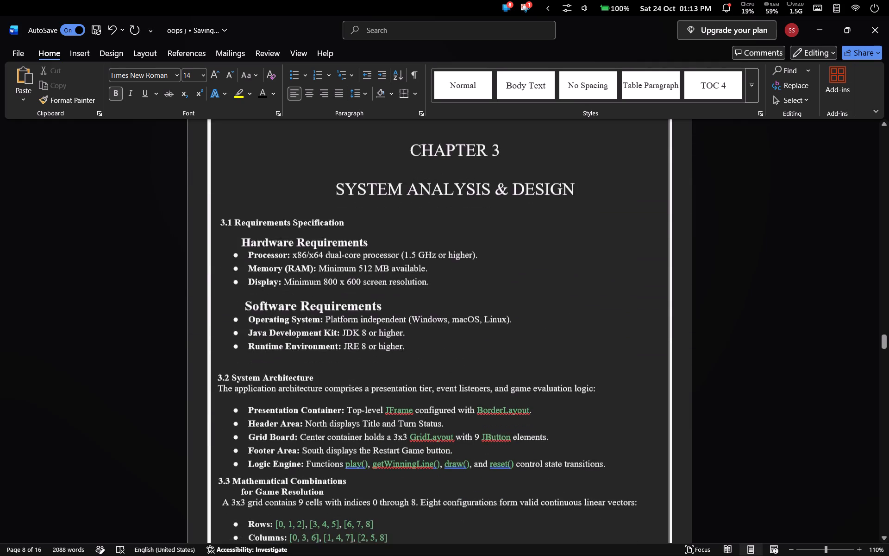
pyautogui.scroll(-2, 247, 286)
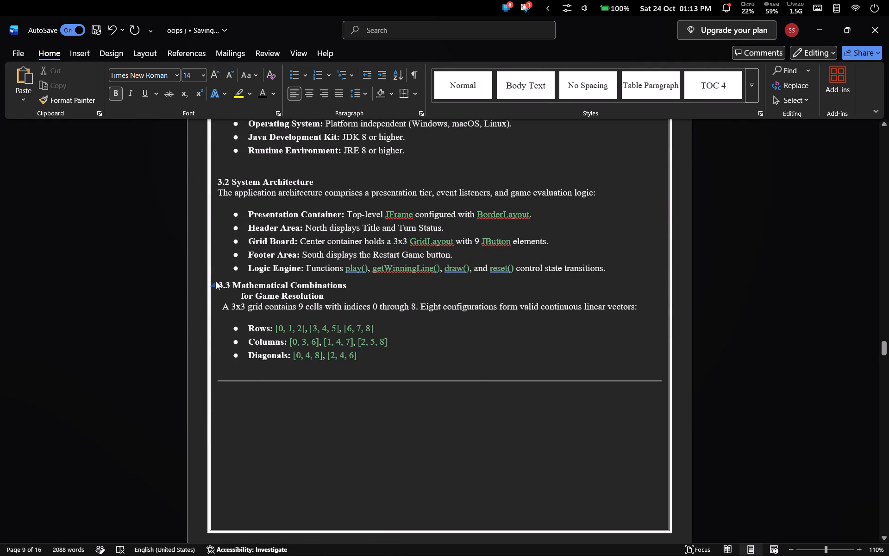
pyautogui.click(217, 279)
pyautogui.press('Return')
# Remove three of the empty lines above the CHAPTER 4 title so it sits higher on its page.
pyautogui.scroll(-1, 217, 279)
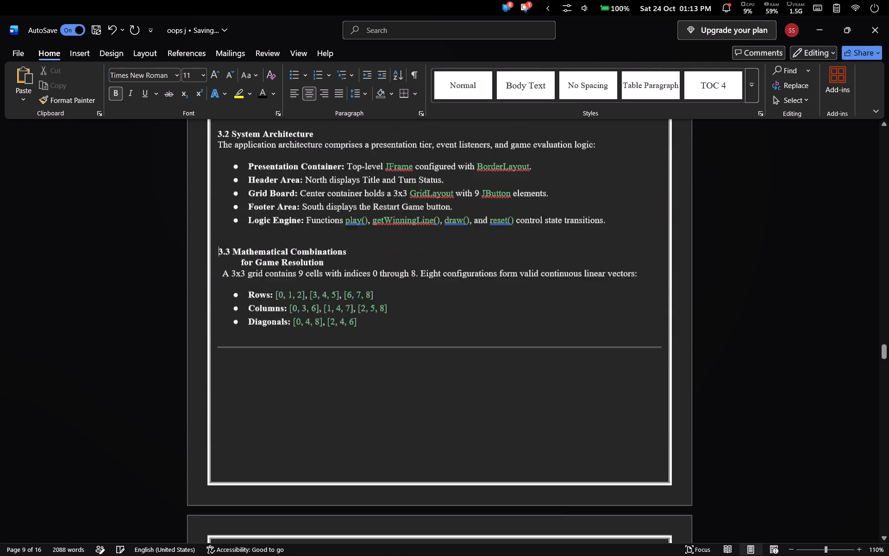
pyautogui.scroll(-2, 217, 279)
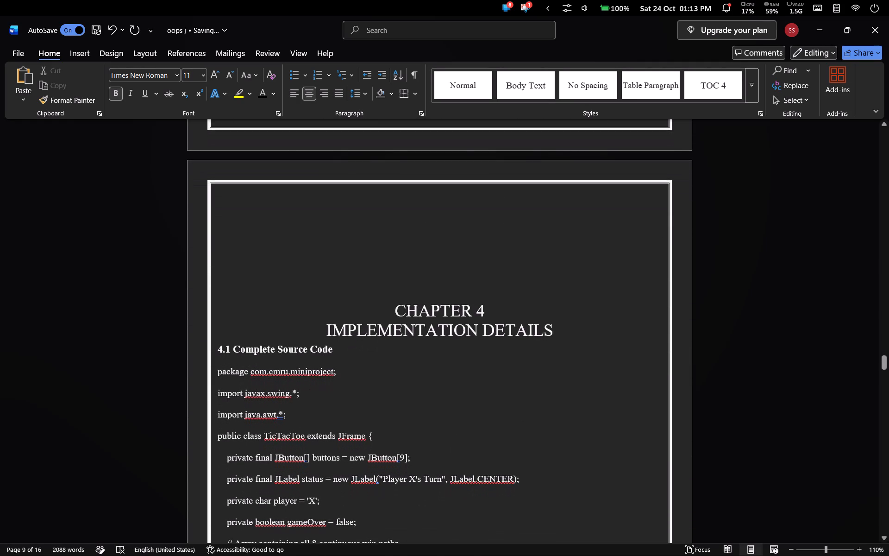
pyautogui.click(379, 301)
pyautogui.press('BackSpace')
pyautogui.press('BackSpace')
pyautogui.press('BackSpace')
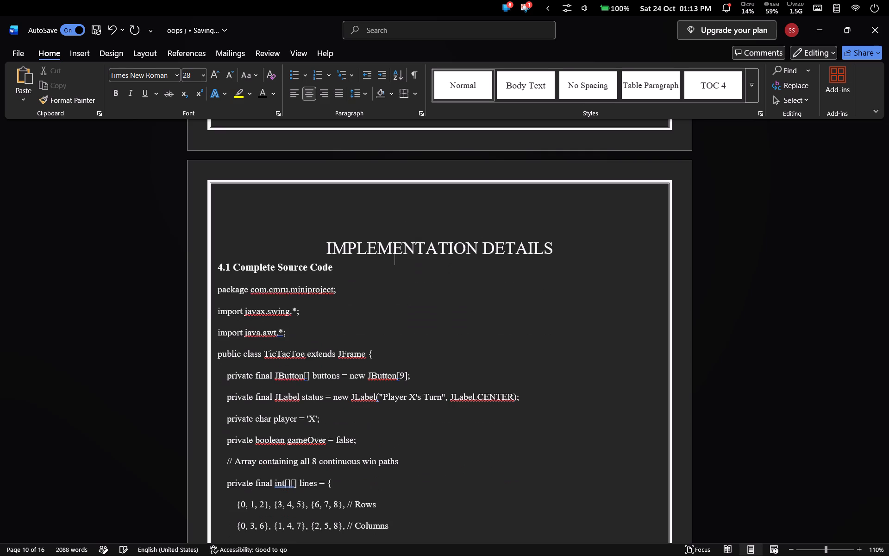
# Insert an empty line between the CHAPTER 4 line and the IMPLEMENTATION DETAILS title.
pyautogui.press('Down')
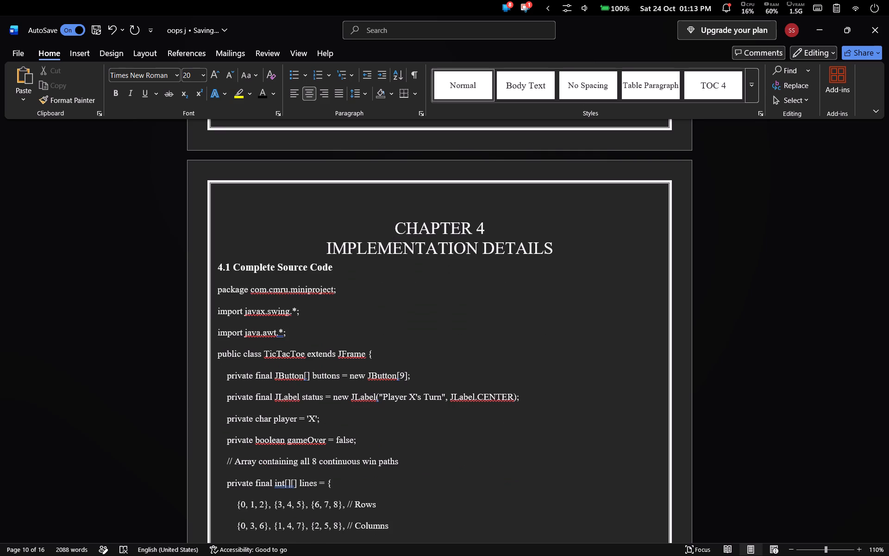
pyautogui.press('Left')
pyautogui.press('Left')
pyautogui.press('Left')
pyautogui.press('Left')
pyautogui.press('Left')
pyautogui.press('Left')
pyautogui.press('Return')
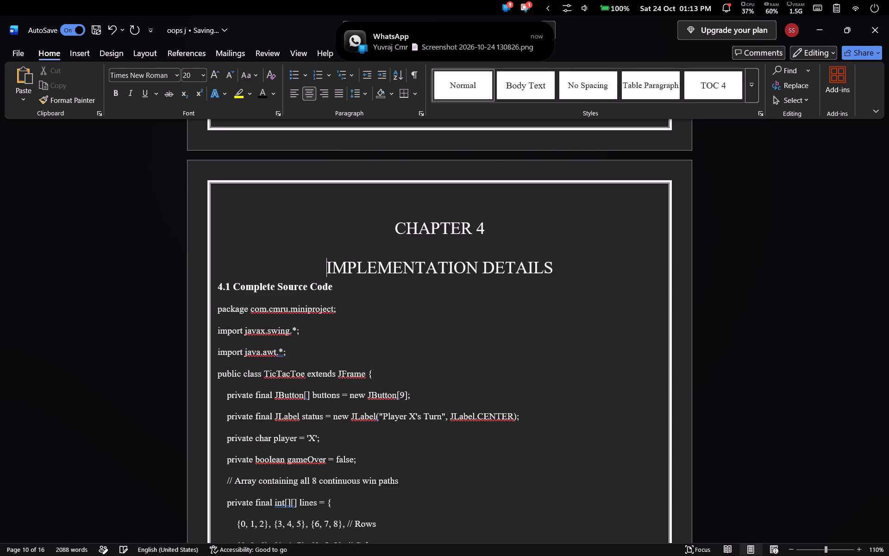
# Check the layout of the remaining pages, from the Chapter 4 source code through Chapters 5 and 6 to the References.
pyautogui.scroll(-6, 379, 301)
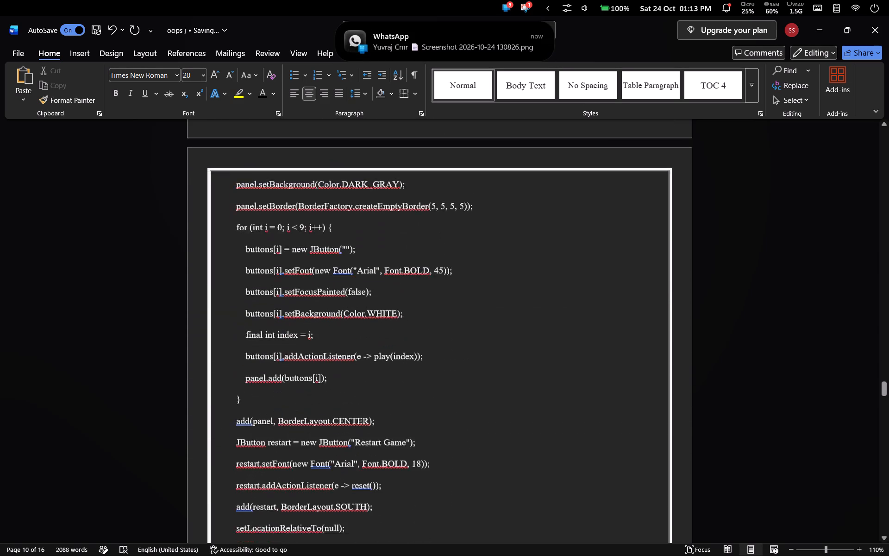
pyautogui.scroll(-7, 379, 301)
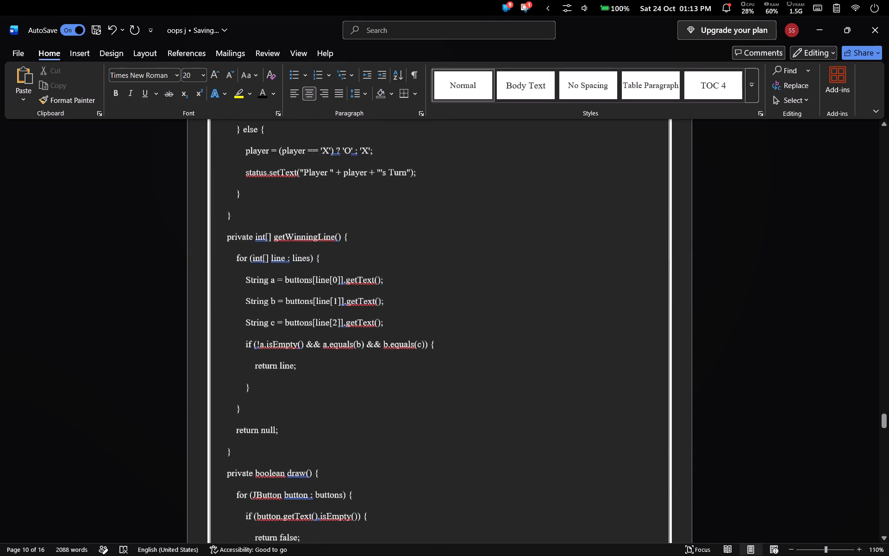
pyautogui.scroll(-5, 379, 301)
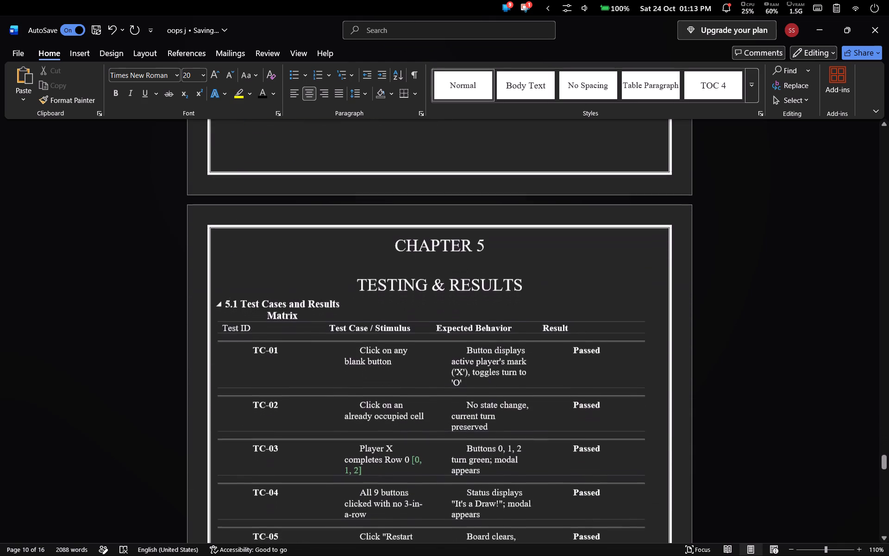
pyautogui.scroll(-10, 379, 301)
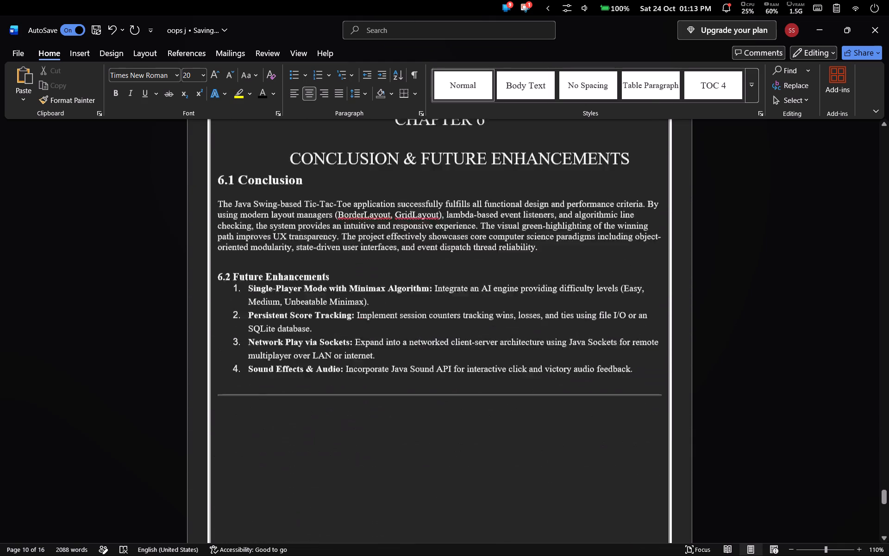
pyautogui.scroll(-6, 379, 301)
pyautogui.scroll(12, 379, 301)
pyautogui.scroll(-3, 379, 301)
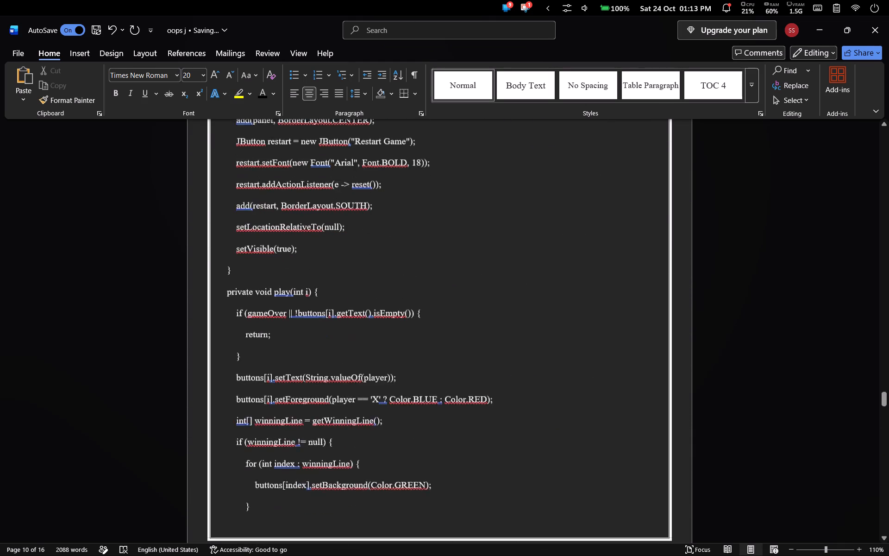
pyautogui.scroll(-7, 379, 301)
pyautogui.scroll(2, 379, 301)
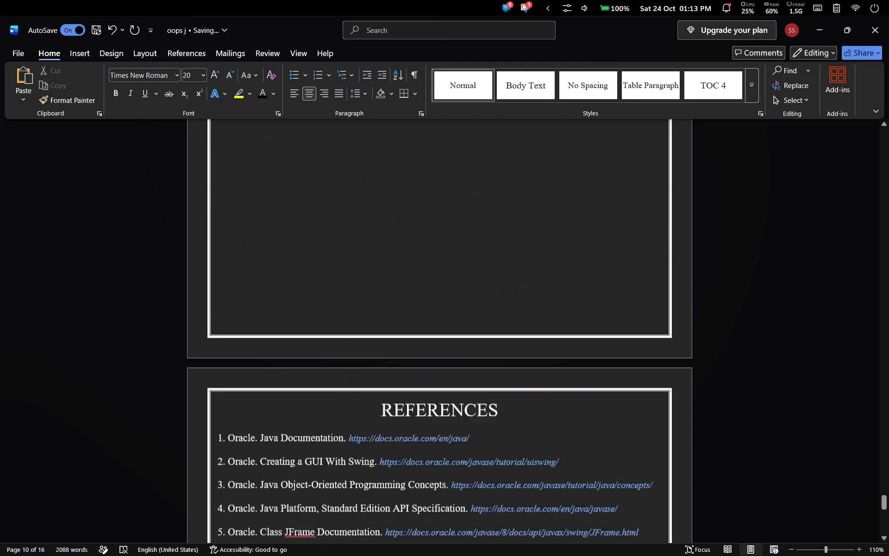
pyautogui.scroll(3, 379, 301)
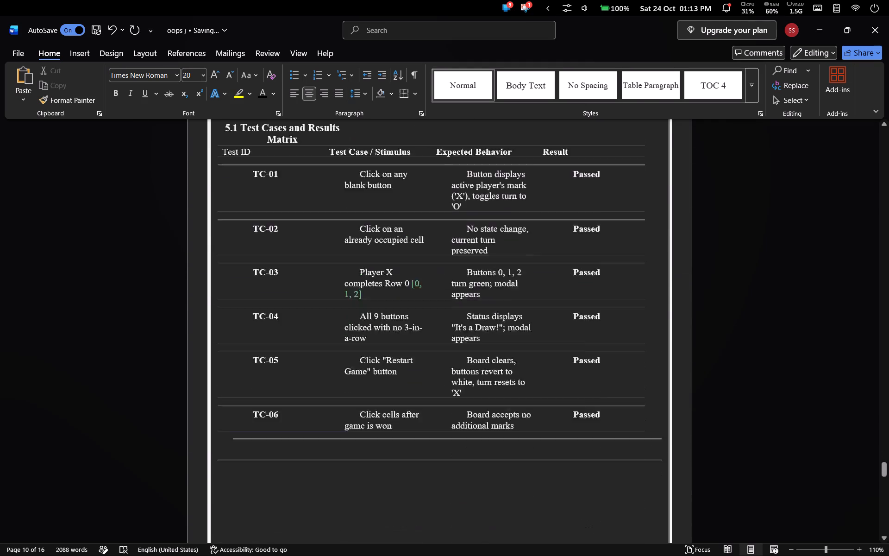
pyautogui.scroll(3, 379, 301)
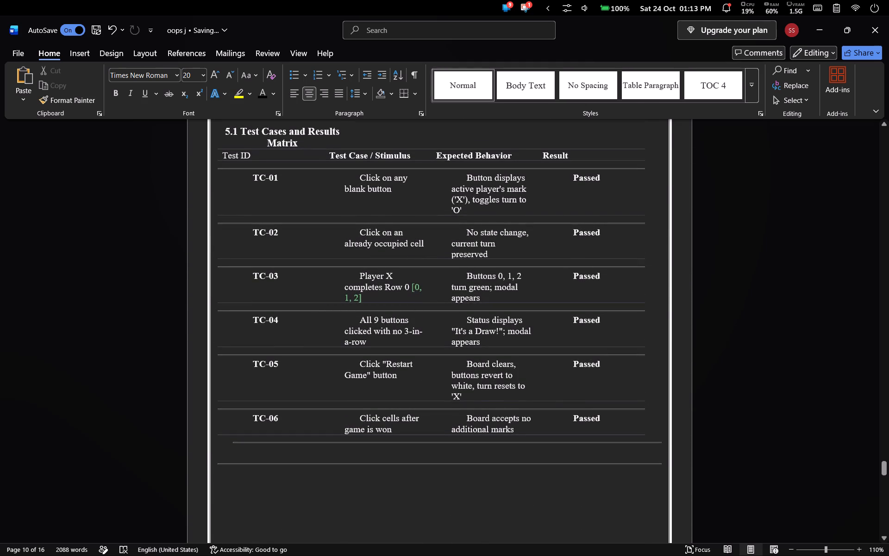
pyautogui.scroll(1, 379, 301)
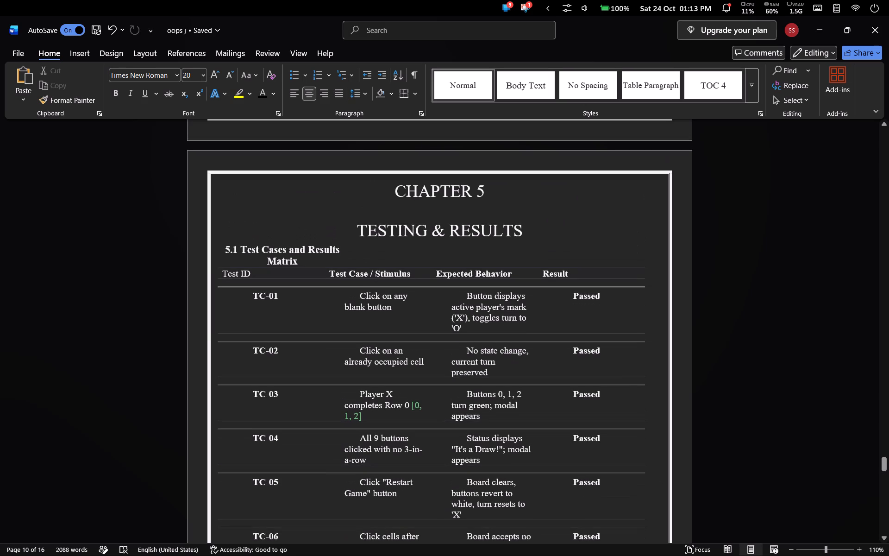
pyautogui.scroll(-1, 379, 301)
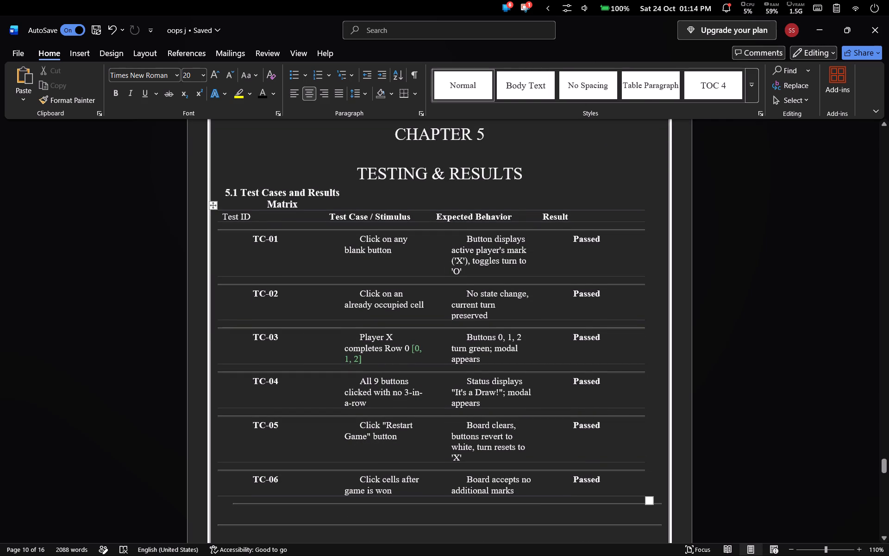
pyautogui.scroll(-2, 457, 298)
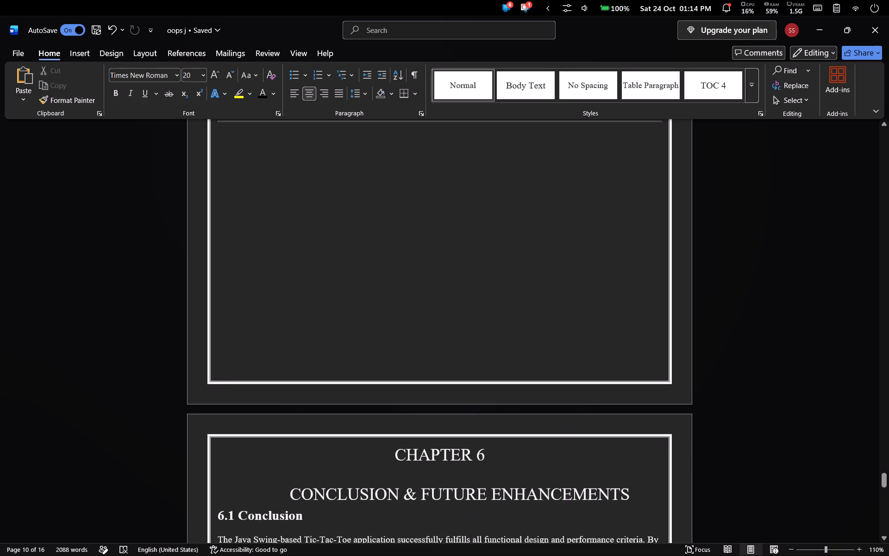
# Restore the document window from full screen to a smaller floating window.
pyautogui.click(843, 31)
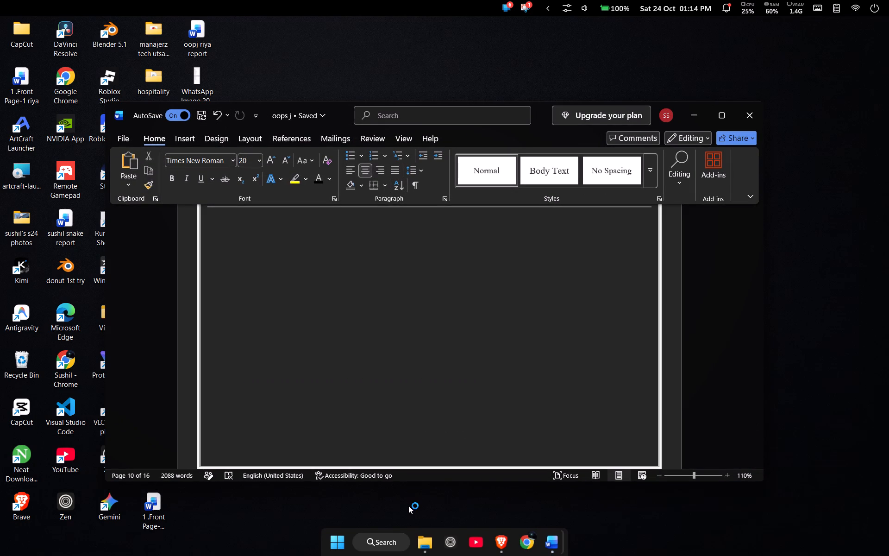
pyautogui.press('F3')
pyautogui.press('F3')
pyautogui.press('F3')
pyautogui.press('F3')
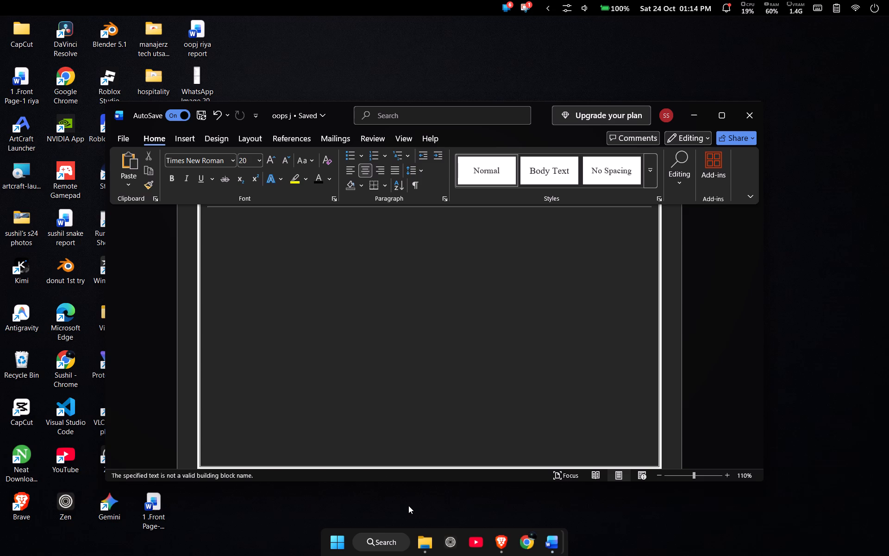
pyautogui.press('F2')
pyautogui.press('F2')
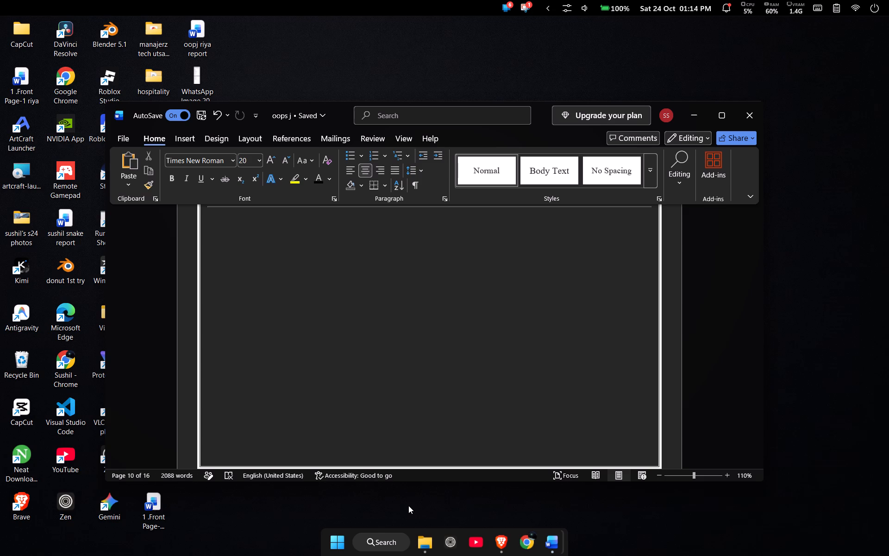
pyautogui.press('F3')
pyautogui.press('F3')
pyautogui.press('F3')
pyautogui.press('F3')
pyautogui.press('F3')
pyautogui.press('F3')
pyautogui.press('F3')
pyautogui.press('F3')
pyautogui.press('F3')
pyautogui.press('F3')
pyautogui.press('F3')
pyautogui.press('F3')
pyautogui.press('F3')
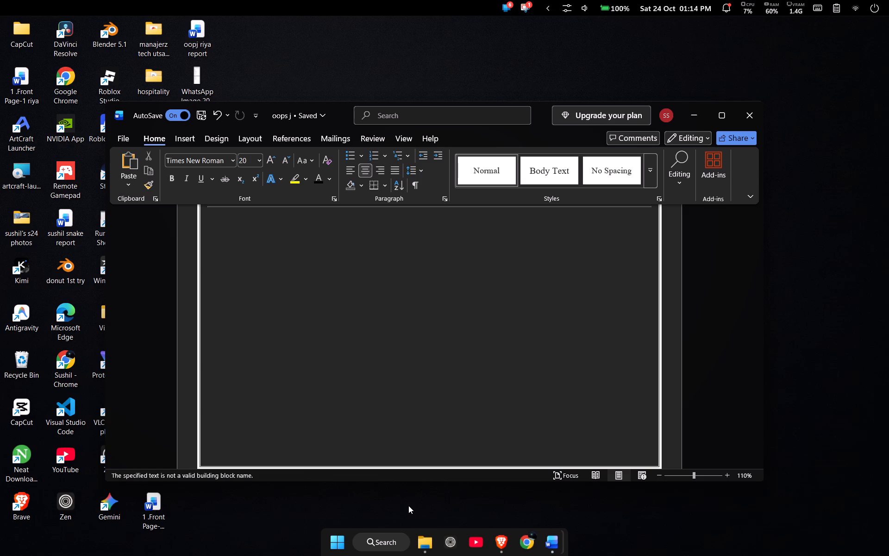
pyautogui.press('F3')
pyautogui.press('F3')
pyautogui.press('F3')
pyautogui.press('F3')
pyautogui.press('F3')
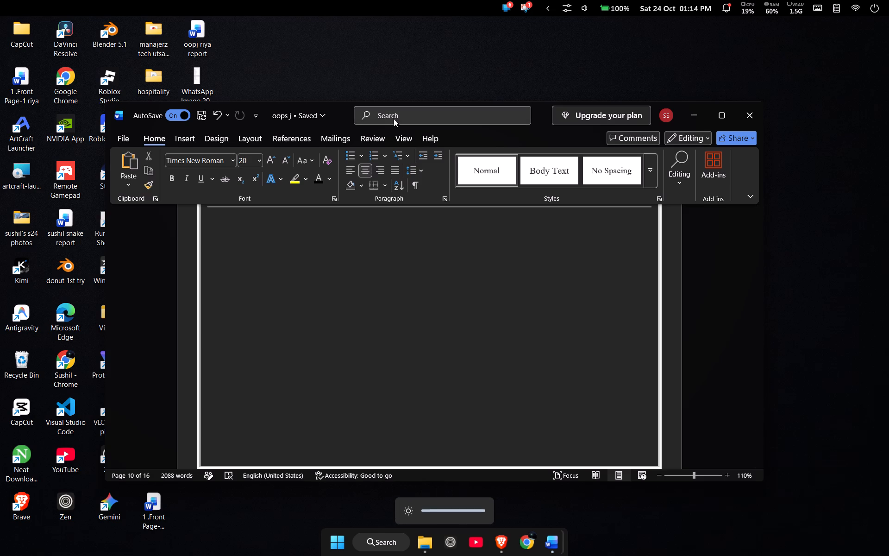
# Move the floating document window toward the desktop's upper-left corner.
pyautogui.moveTo(341, 112); pyautogui.dragTo(193, 25)
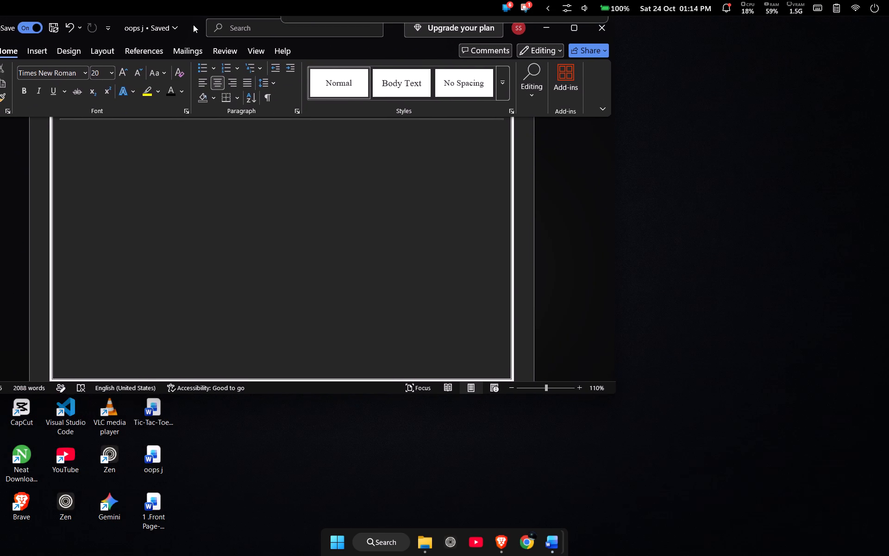
pyautogui.moveTo(193, 25); pyautogui.dragTo(192, 34)
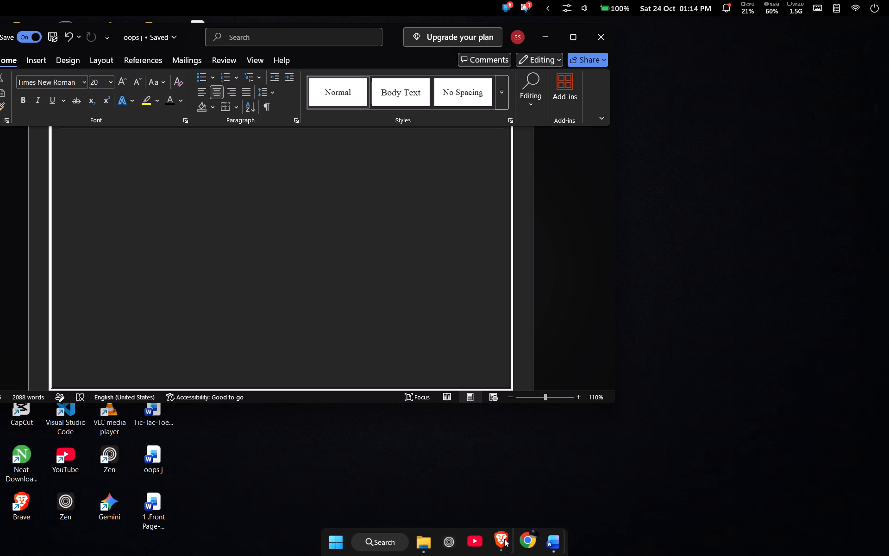
# Switch to the Brave browser by bringing up its open windows.
pyautogui.click(504, 539)
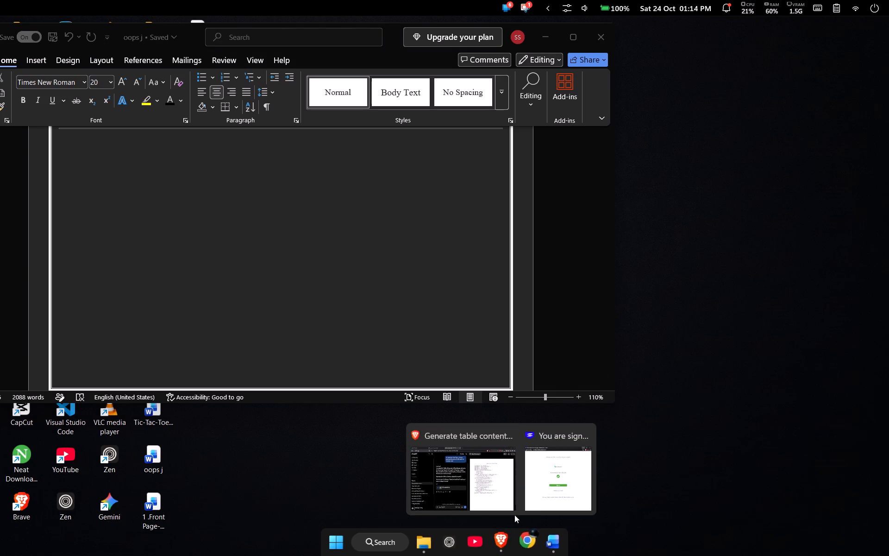
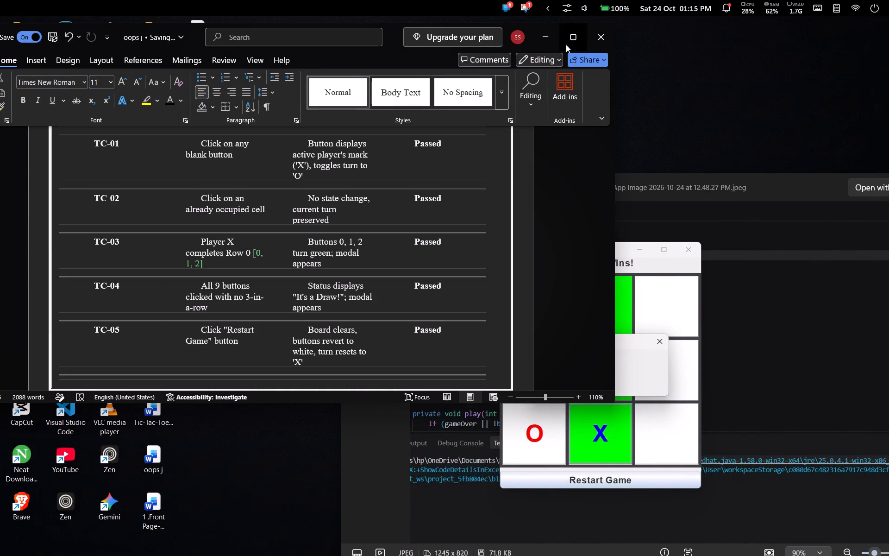
# Review the report's layout from the Chapter 4 source code through Chapter 6 and the references page.
pyautogui.scroll(-8, 482, 416)
pyautogui.scroll(1, 482, 416)
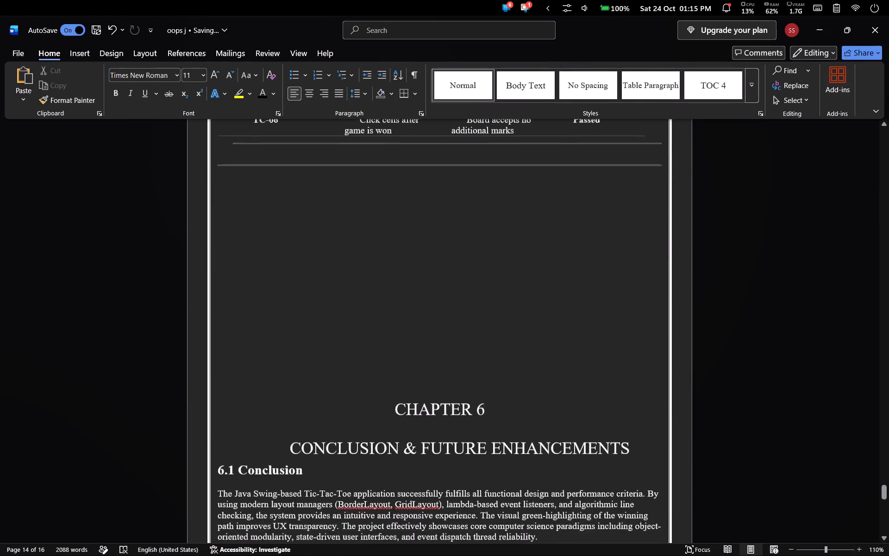
pyautogui.scroll(3, 482, 416)
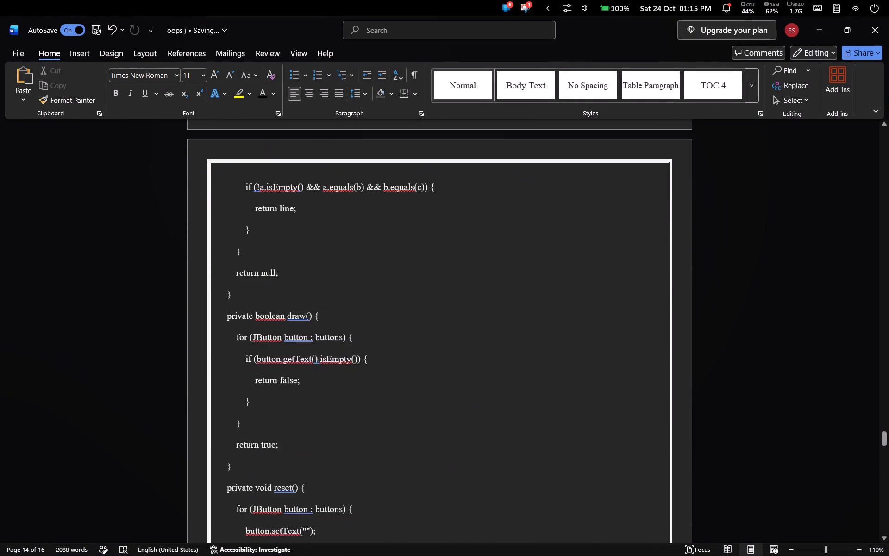
pyautogui.scroll(1, 482, 416)
pyautogui.scroll(-14, 482, 416)
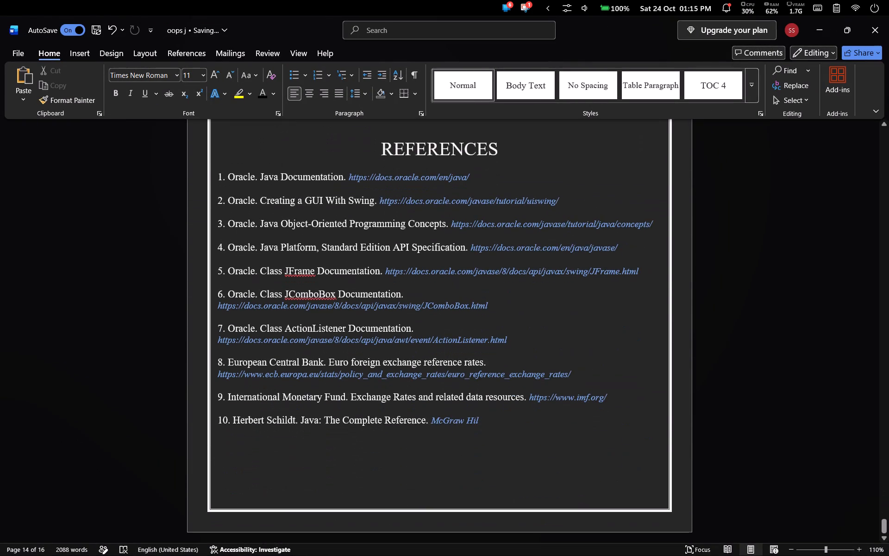
pyautogui.scroll(-1, 482, 416)
pyautogui.scroll(8, 482, 416)
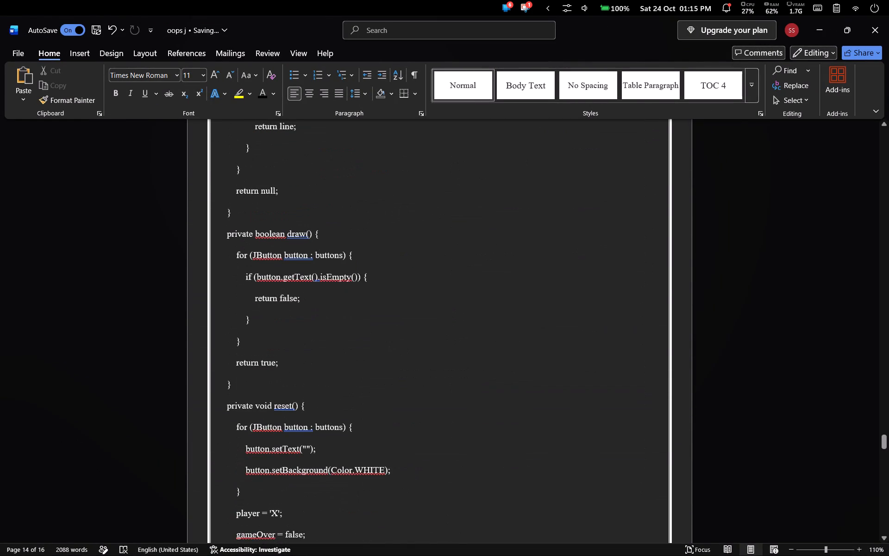
pyautogui.scroll(15, 482, 416)
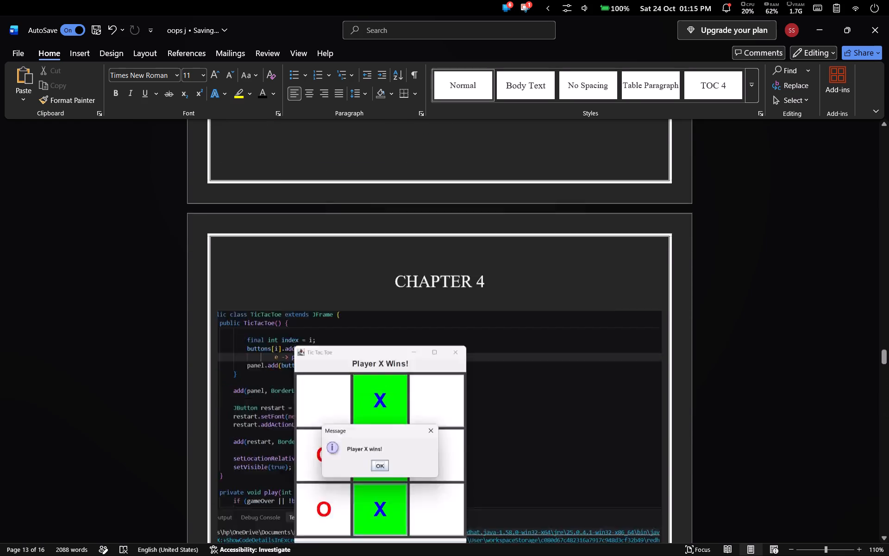
pyautogui.scroll(-1, 482, 416)
pyautogui.scroll(4, 482, 416)
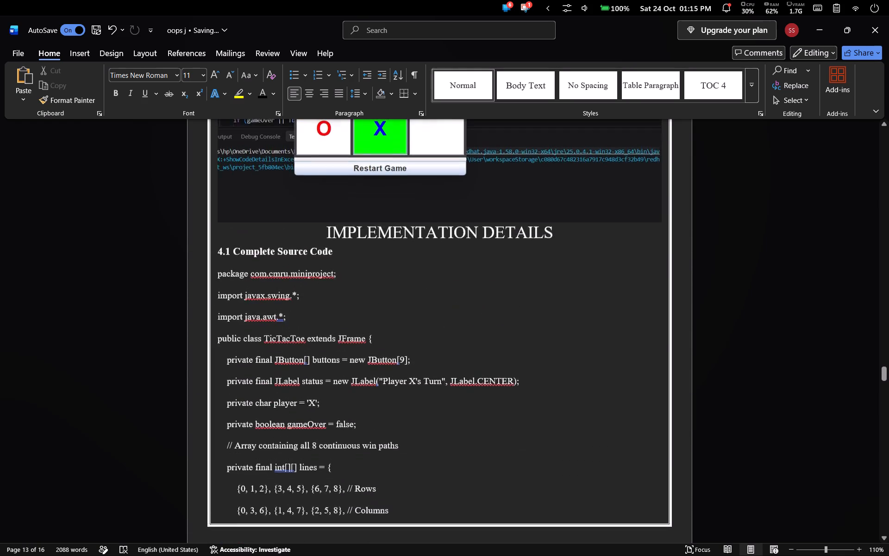
pyautogui.scroll(2, 482, 416)
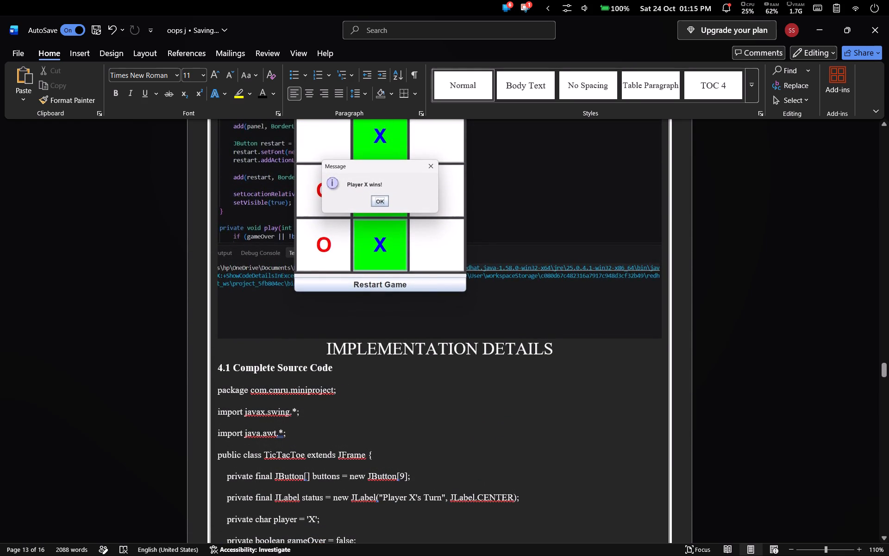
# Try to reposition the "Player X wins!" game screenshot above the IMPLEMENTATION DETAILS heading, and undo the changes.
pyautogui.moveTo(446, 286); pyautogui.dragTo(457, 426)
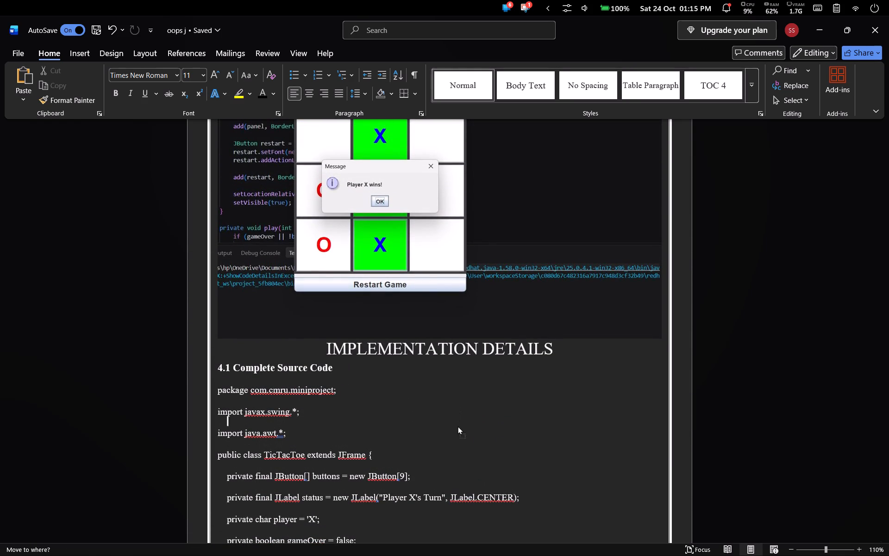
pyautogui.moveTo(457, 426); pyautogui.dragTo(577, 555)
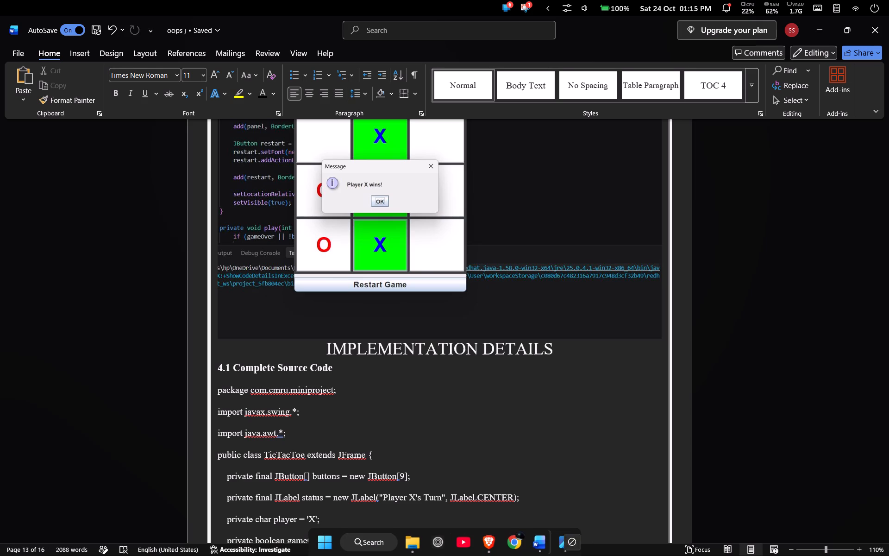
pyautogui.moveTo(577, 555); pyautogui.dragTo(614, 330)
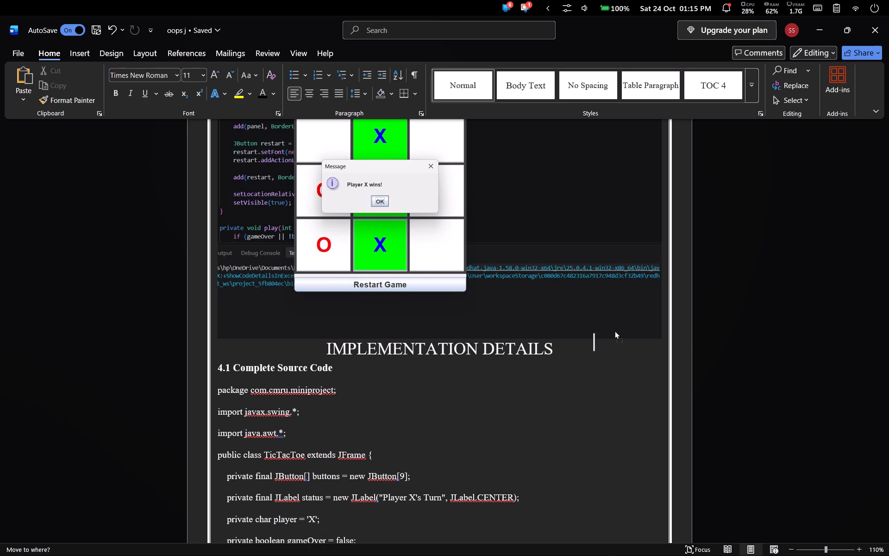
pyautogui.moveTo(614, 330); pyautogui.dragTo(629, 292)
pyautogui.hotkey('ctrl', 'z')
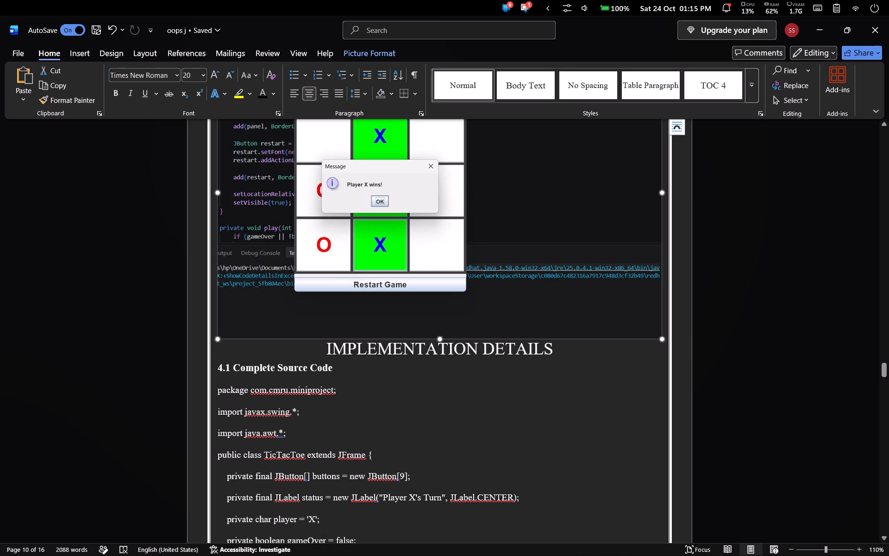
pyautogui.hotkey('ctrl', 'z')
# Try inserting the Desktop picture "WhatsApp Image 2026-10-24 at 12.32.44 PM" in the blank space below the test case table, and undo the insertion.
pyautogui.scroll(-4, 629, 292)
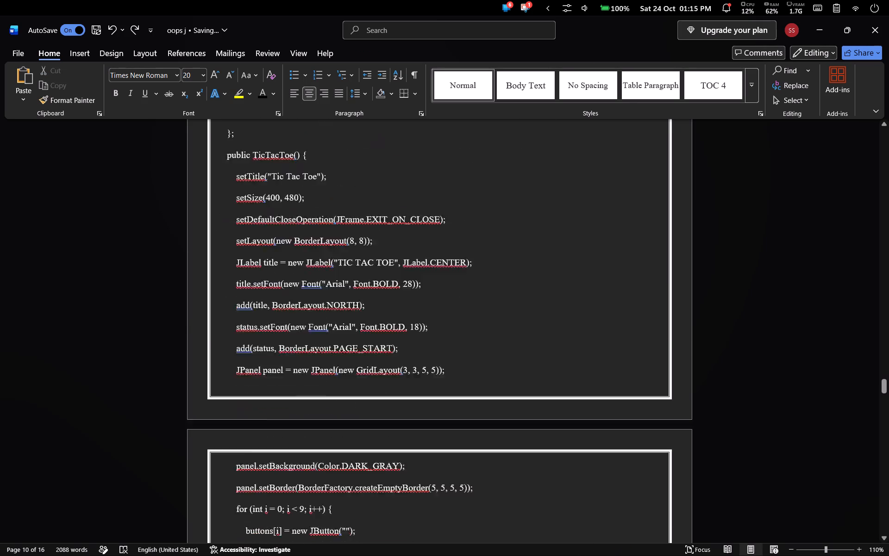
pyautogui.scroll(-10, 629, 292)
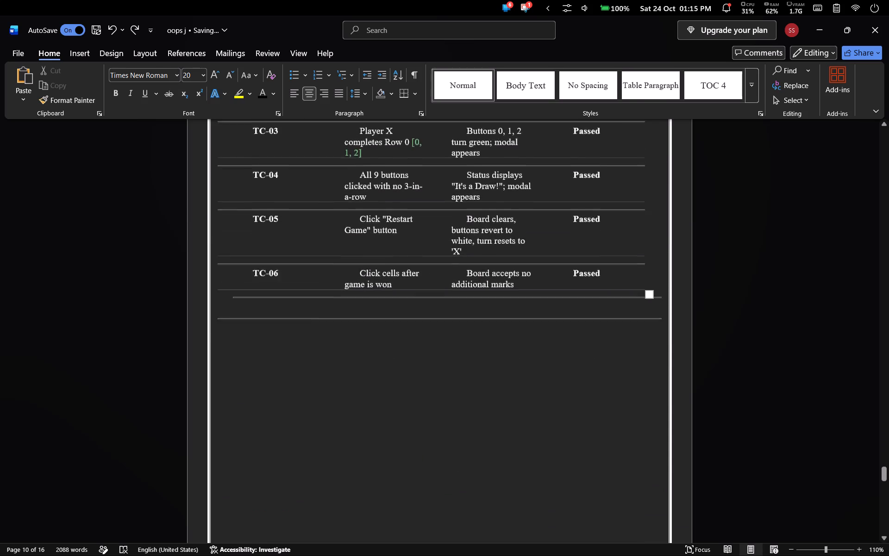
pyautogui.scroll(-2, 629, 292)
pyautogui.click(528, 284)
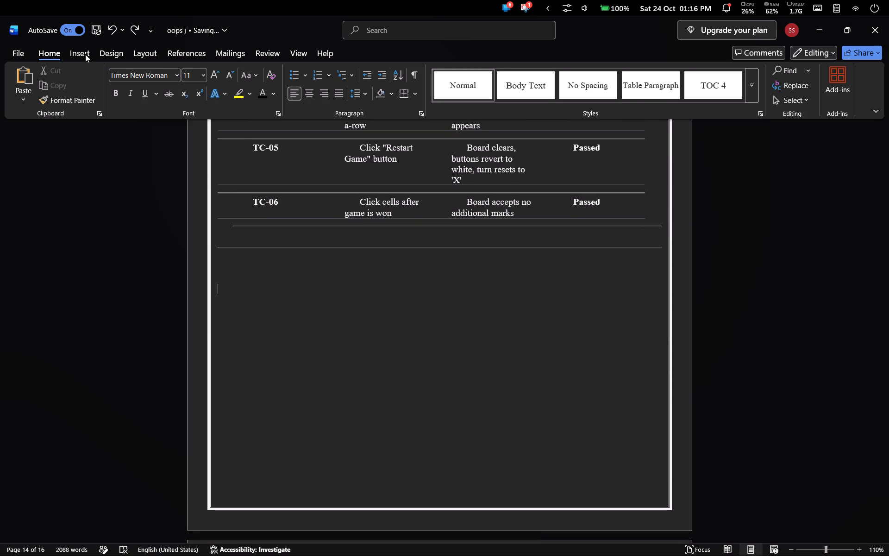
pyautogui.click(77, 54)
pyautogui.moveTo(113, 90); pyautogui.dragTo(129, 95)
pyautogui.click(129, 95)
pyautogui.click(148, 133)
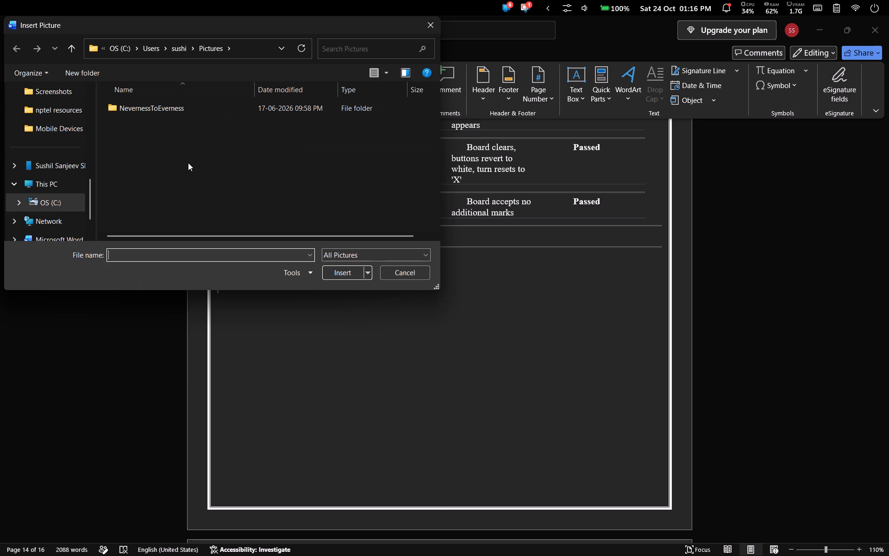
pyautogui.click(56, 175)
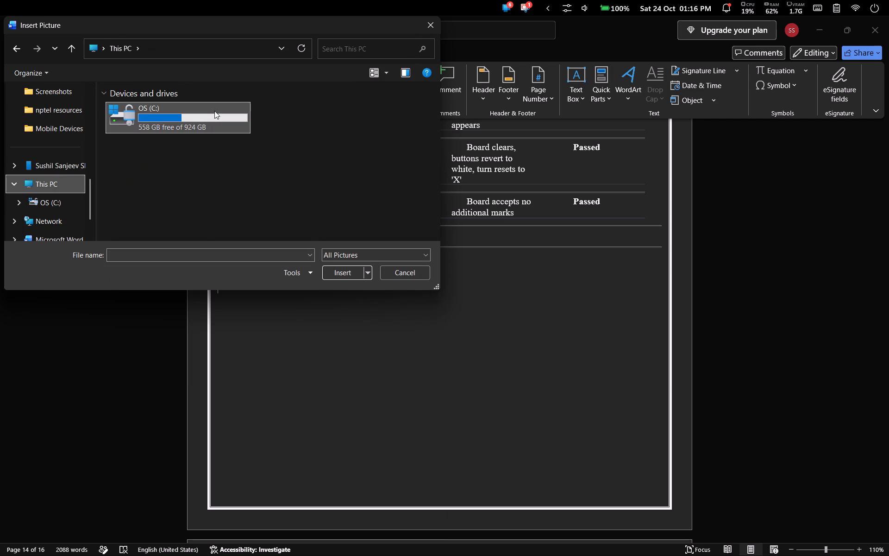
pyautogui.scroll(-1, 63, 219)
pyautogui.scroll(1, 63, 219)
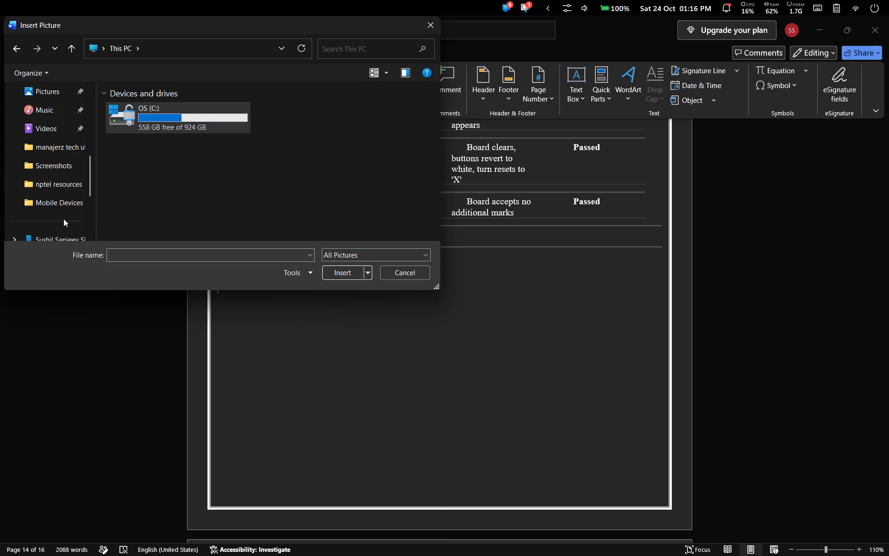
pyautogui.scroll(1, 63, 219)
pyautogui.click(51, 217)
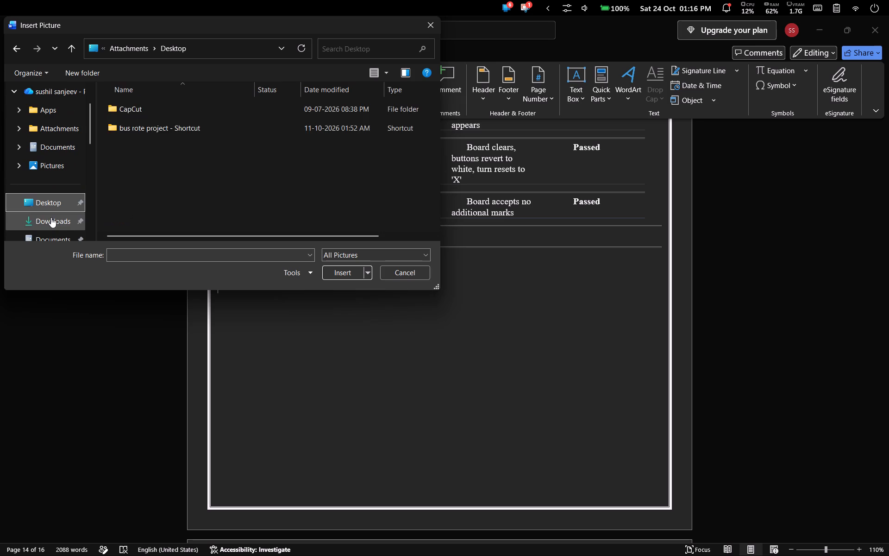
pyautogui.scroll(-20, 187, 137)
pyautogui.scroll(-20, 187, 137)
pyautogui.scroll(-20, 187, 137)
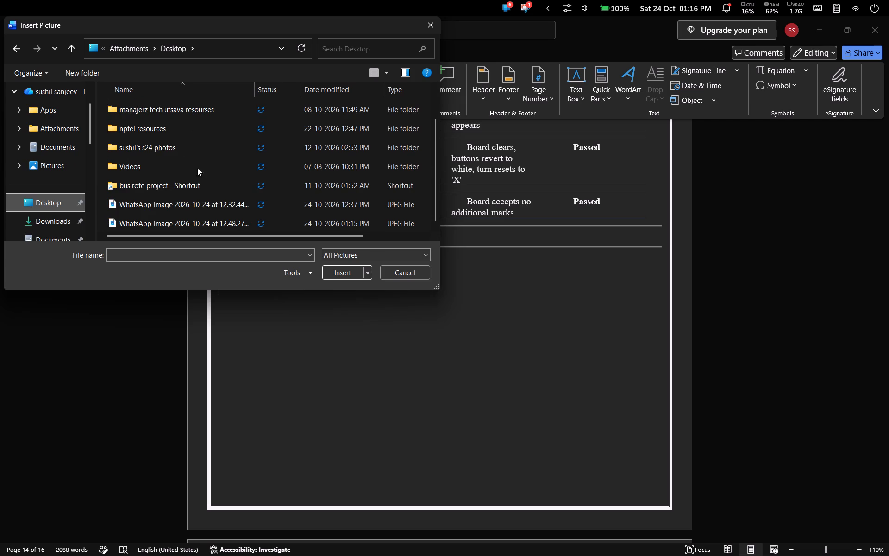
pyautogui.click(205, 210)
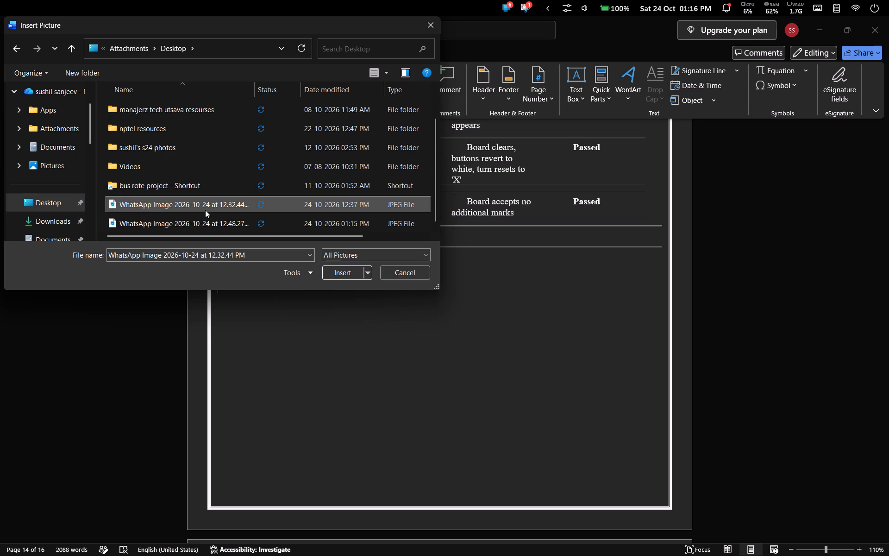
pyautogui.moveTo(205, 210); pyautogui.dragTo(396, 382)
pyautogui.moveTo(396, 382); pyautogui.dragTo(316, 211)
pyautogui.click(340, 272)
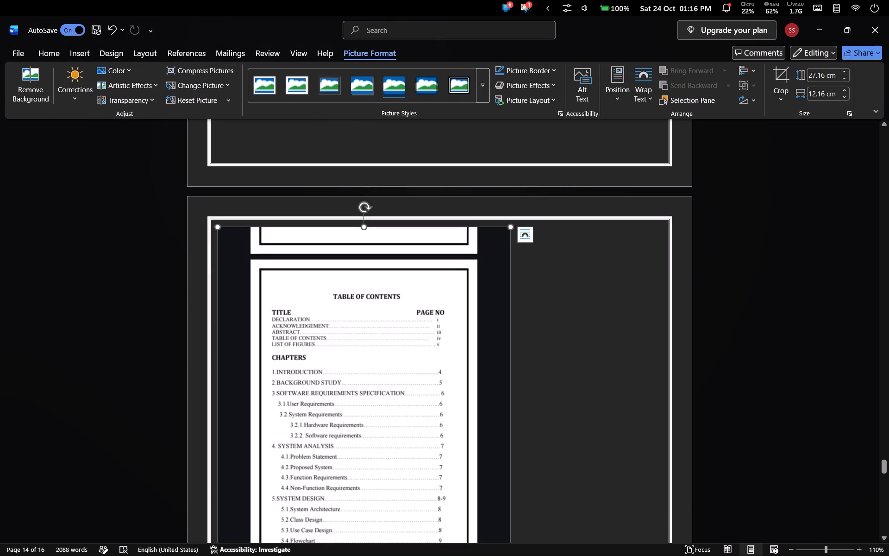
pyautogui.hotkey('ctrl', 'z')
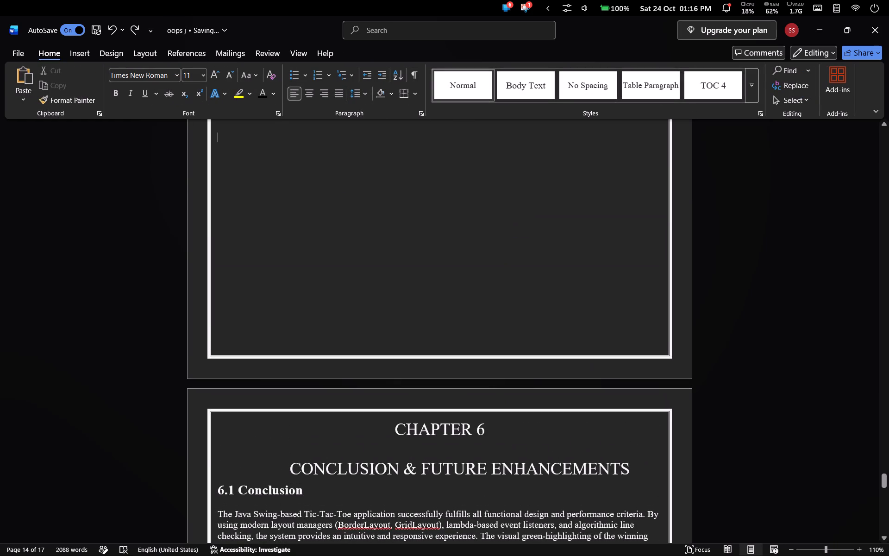
# Insert a picture from this device in the blank space below the test case table, before Chapter 6.
pyautogui.click(81, 51)
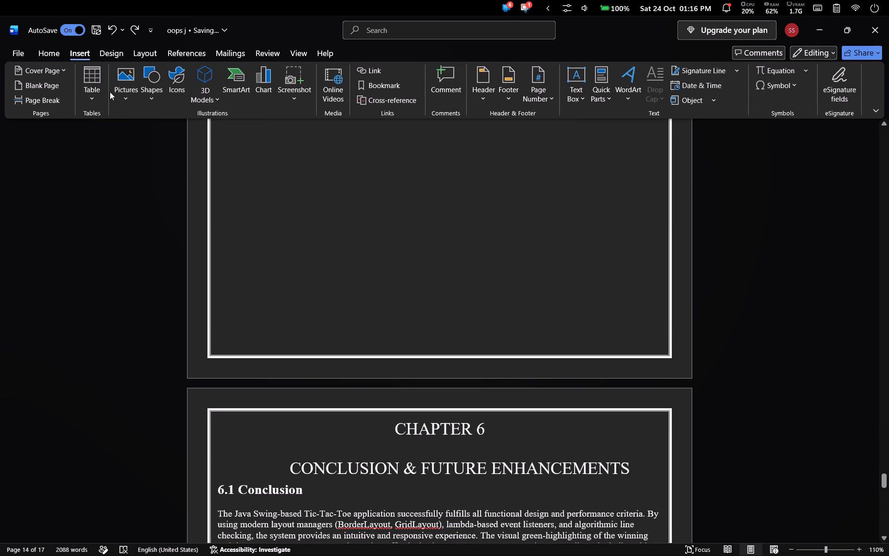
pyautogui.click(129, 98)
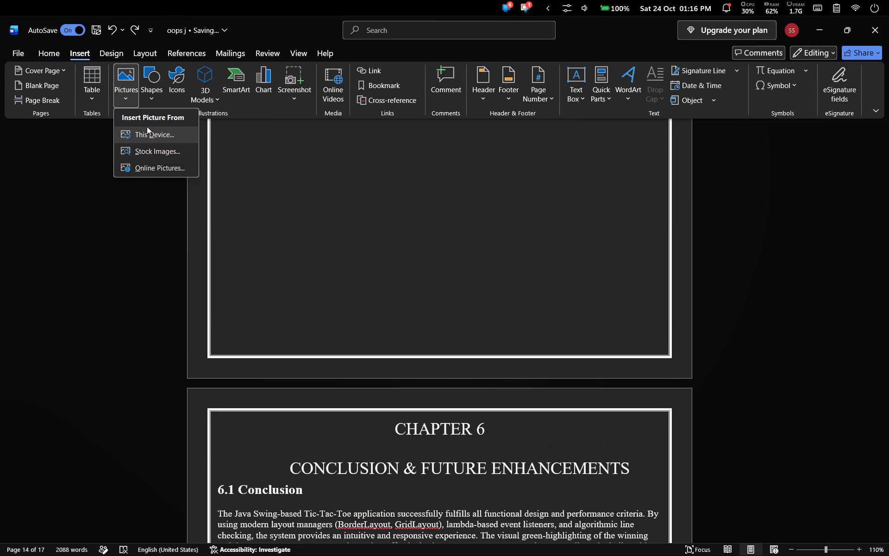
# Insert the picture "WhatsApp Image 2026-10-24 at 12.48.27 PM" from this device between the Chapter 5 test case table and Chapter 6.
pyautogui.click(147, 126)
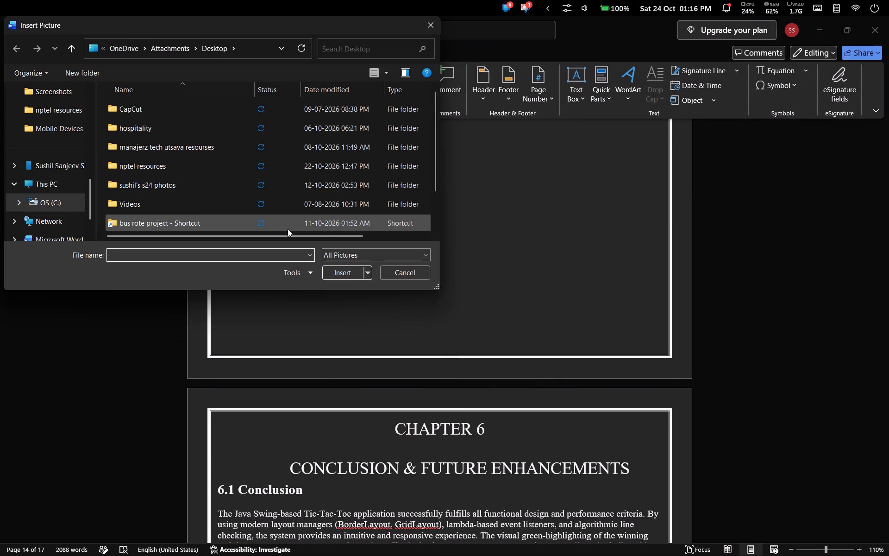
pyautogui.scroll(-8, 288, 229)
pyautogui.click(307, 225)
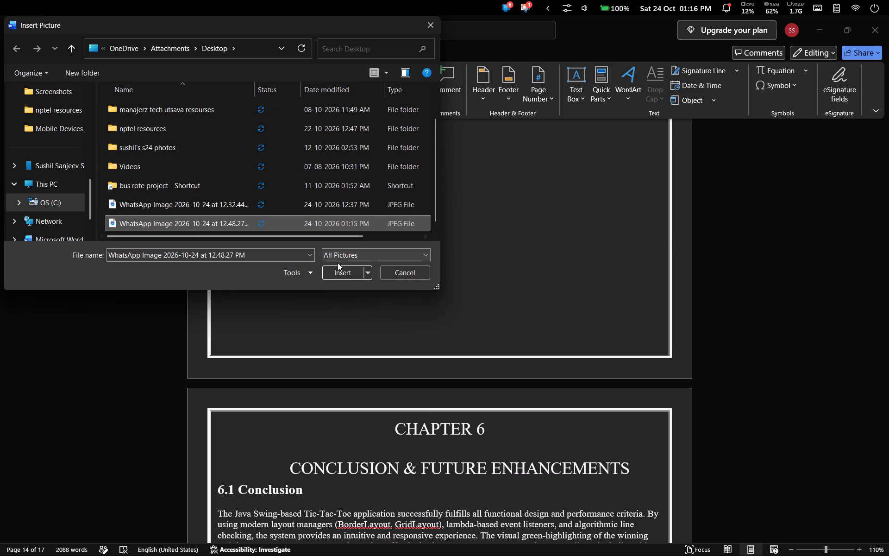
pyautogui.click(340, 274)
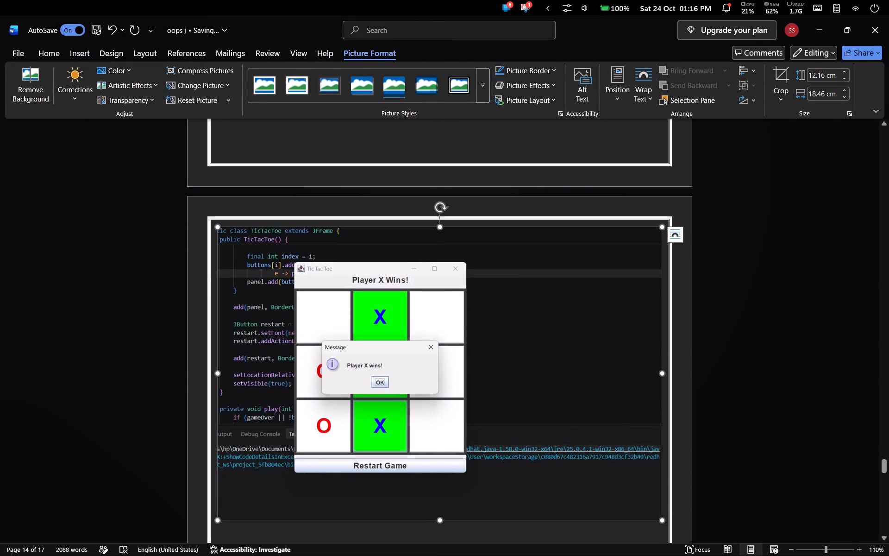
# Shrink the inserted game screenshot proportionally to about 6.2 cm high by 9.41 cm wide.
pyautogui.hscroll(1, 450, 294)
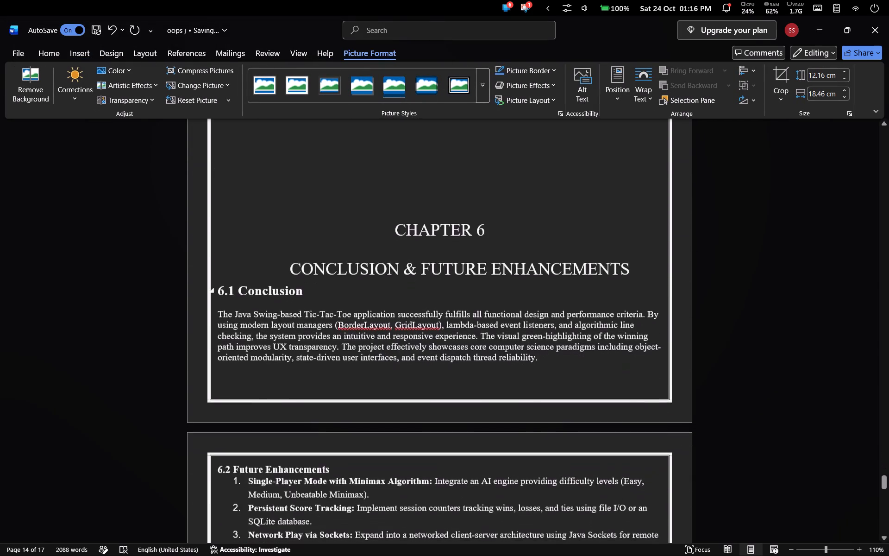
pyautogui.scroll(5, 450, 294)
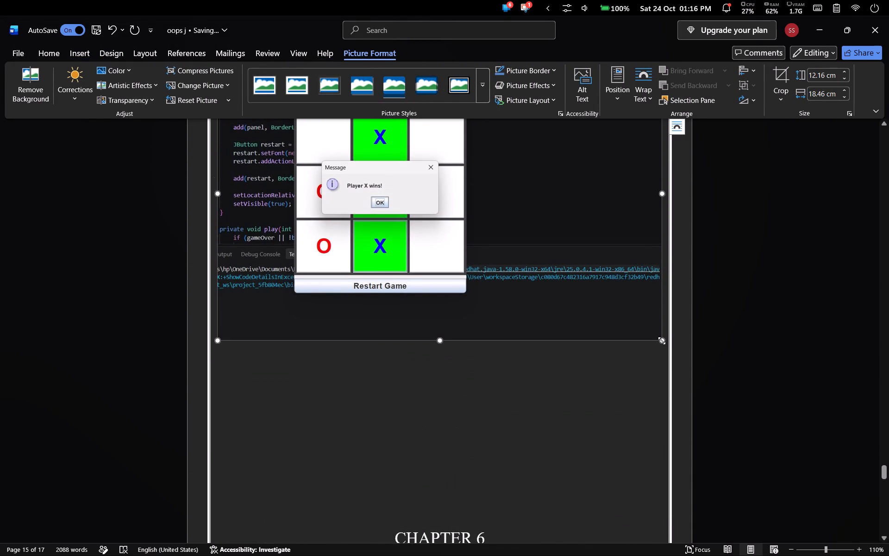
pyautogui.moveTo(661, 341); pyautogui.dragTo(476, 230)
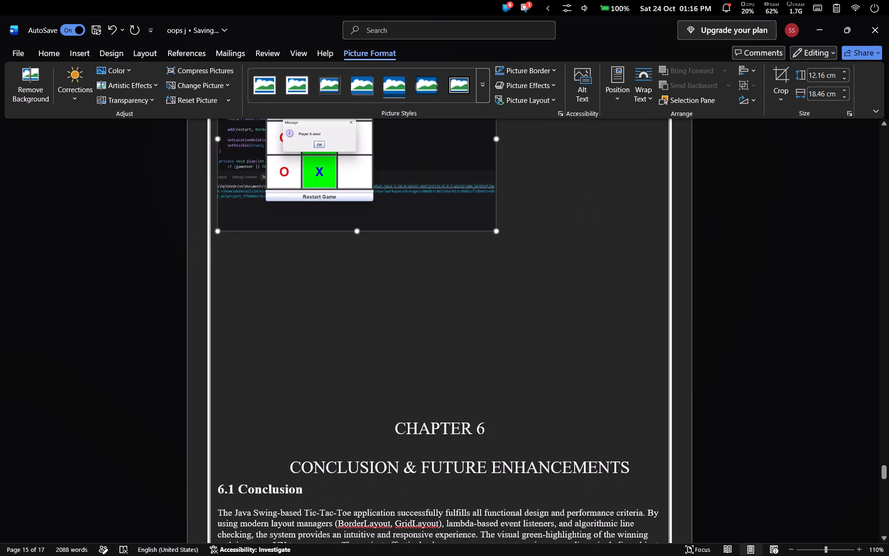
pyautogui.moveTo(476, 230); pyautogui.dragTo(443, 196)
pyautogui.scroll(1, 387, 228)
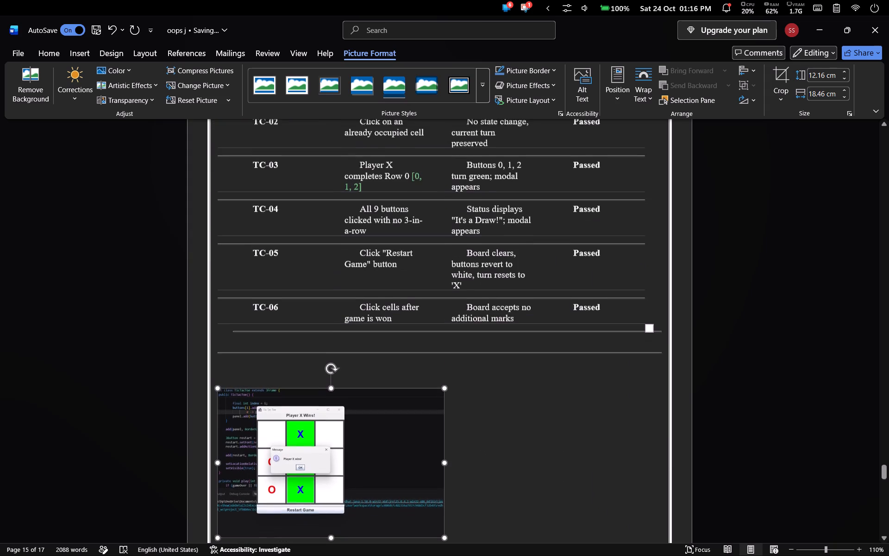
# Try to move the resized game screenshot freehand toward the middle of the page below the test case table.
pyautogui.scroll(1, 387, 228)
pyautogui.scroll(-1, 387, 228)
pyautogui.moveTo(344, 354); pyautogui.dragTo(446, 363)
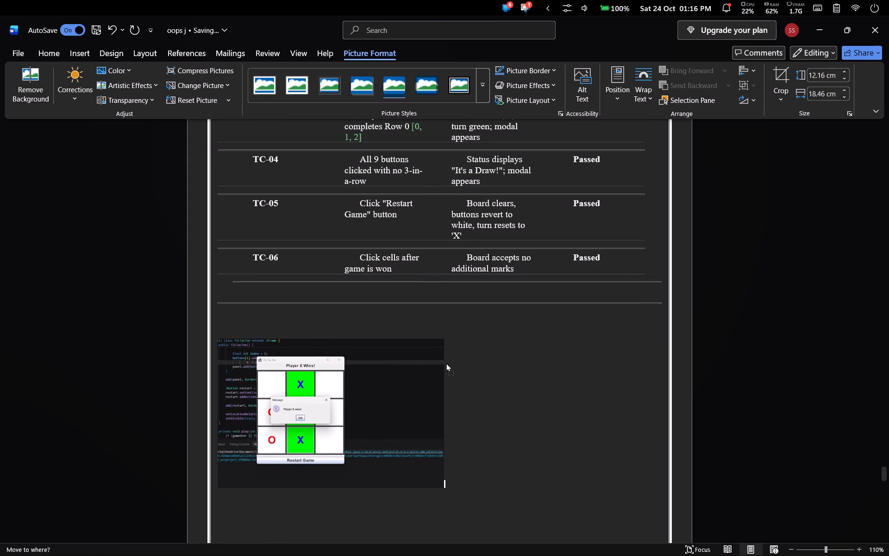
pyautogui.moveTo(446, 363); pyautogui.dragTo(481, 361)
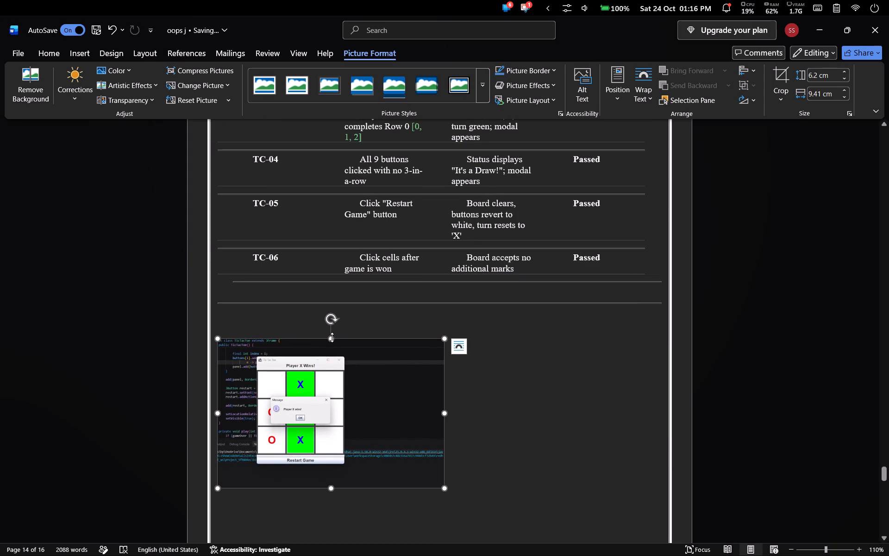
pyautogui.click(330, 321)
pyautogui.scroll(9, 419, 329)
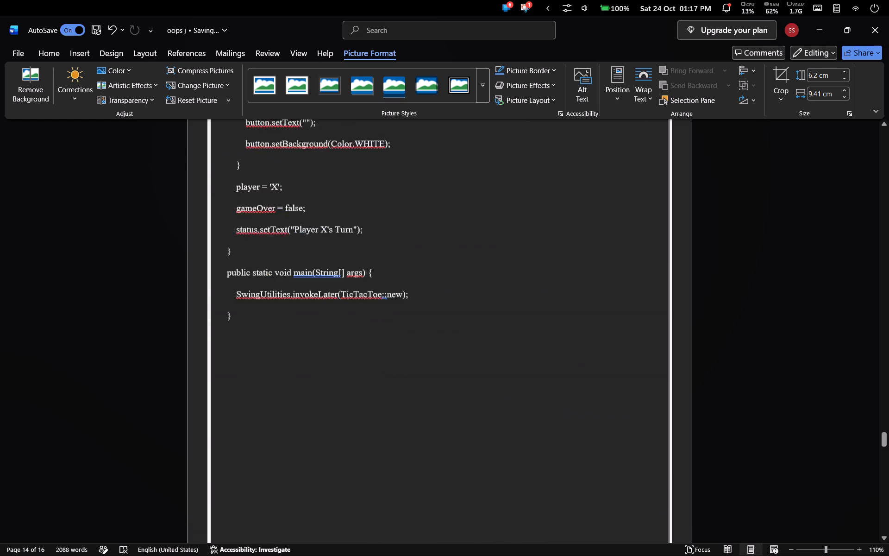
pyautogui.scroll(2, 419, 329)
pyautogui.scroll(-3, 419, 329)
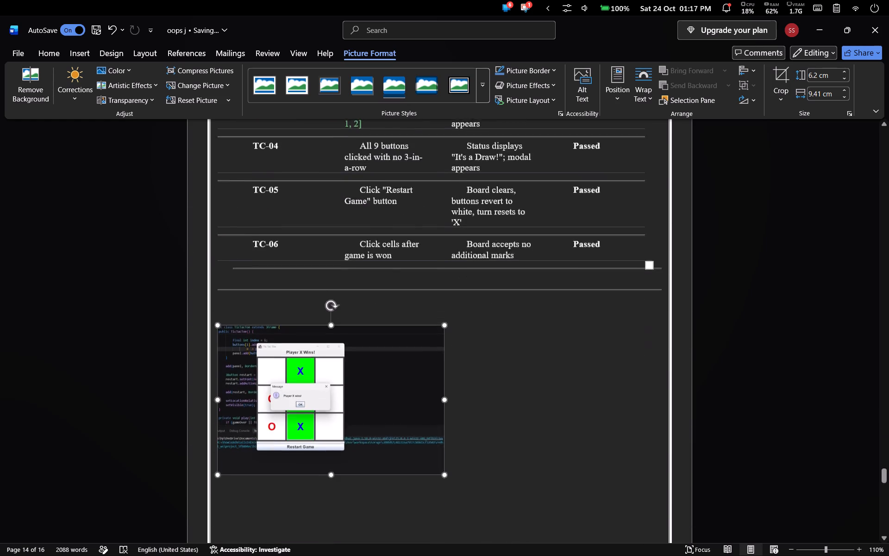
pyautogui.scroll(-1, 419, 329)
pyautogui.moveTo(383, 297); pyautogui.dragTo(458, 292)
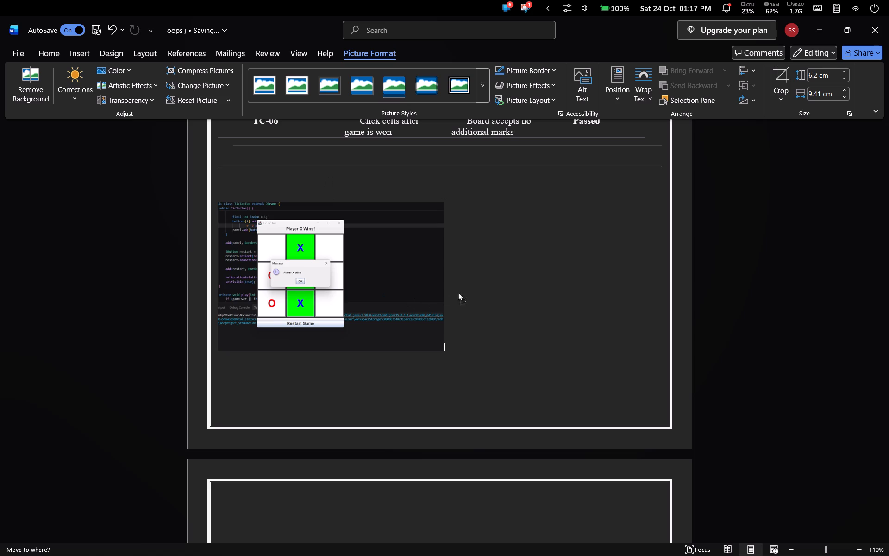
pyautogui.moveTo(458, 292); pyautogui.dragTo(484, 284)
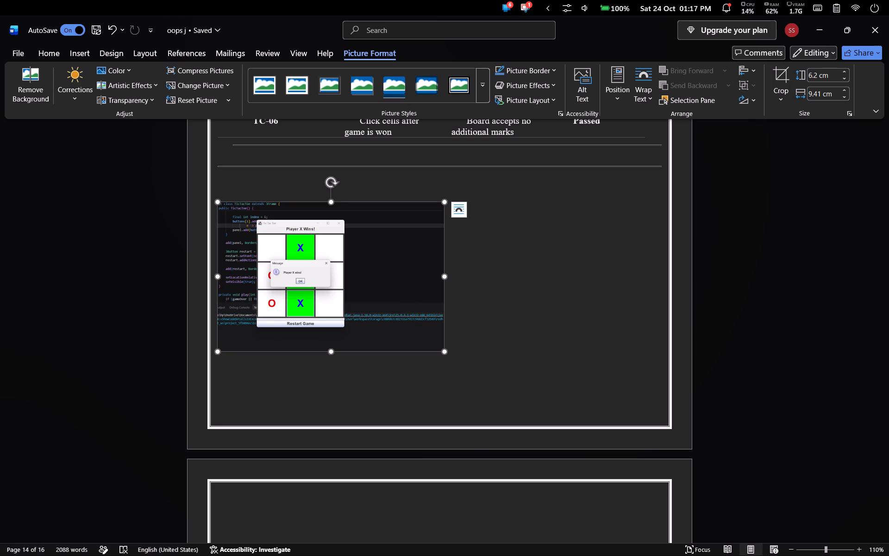
# Center-align the game screenshot below the Chapter 5 test case table.
pyautogui.scroll(-2, 484, 284)
pyautogui.click(484, 284)
pyautogui.hscroll(1, 484, 284)
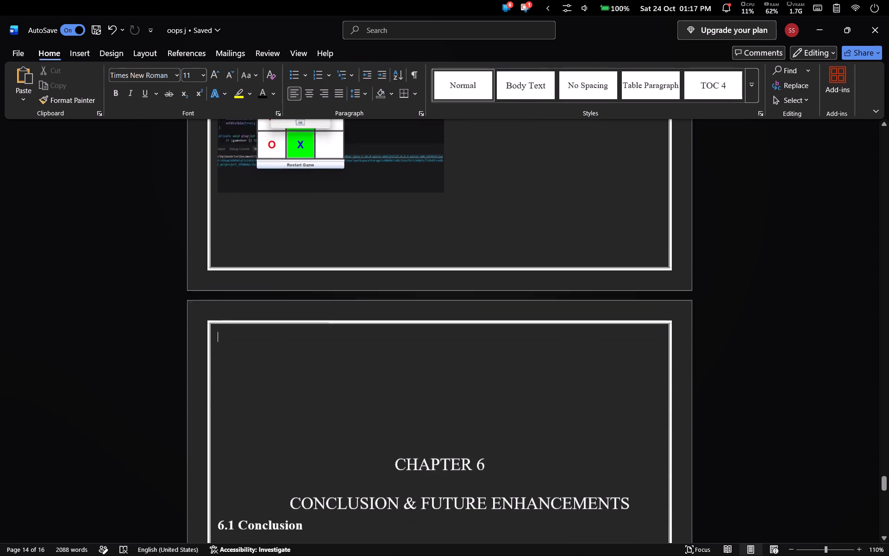
pyautogui.hscroll(1, 484, 284)
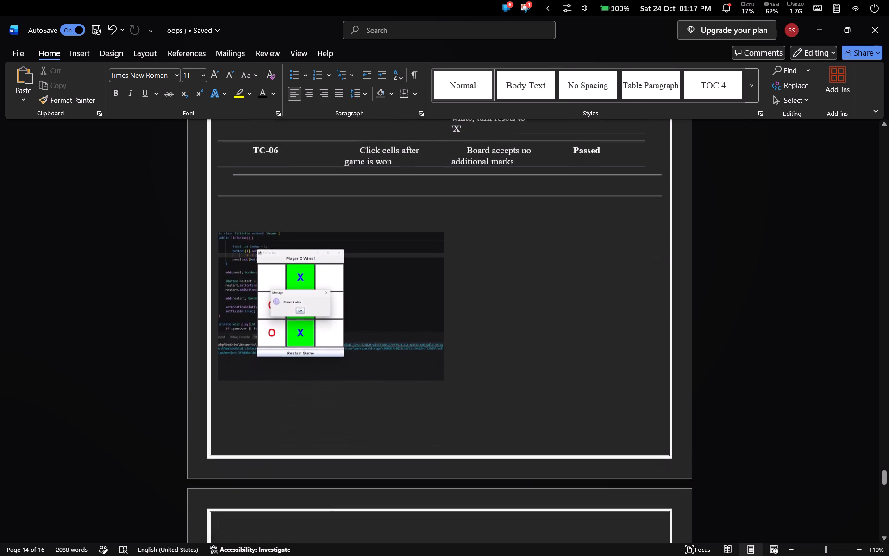
pyautogui.hscroll(1, 484, 284)
pyautogui.scroll(-2, 484, 284)
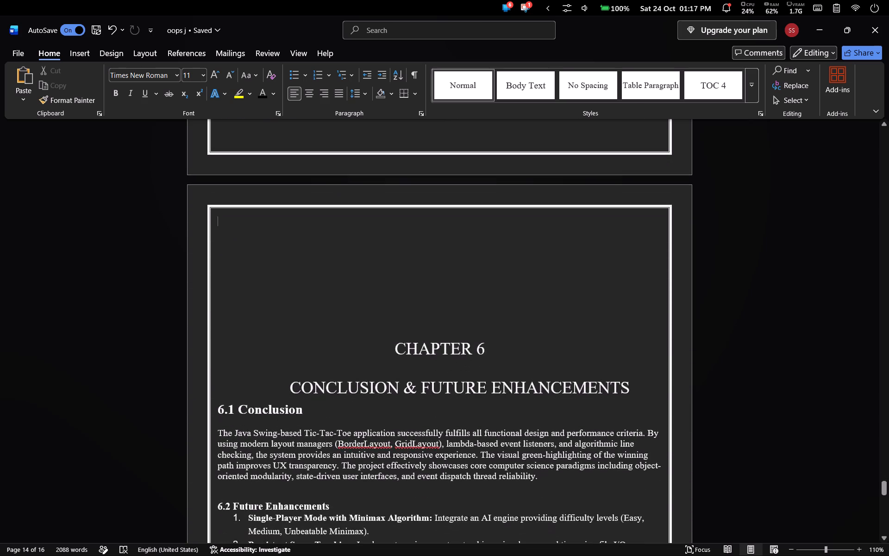
pyautogui.scroll(3, 484, 284)
pyautogui.click(391, 279)
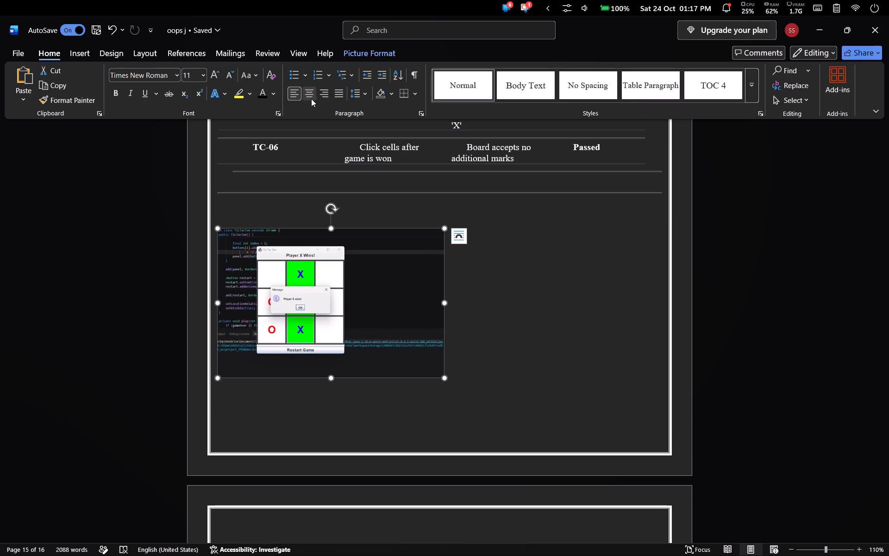
pyautogui.click(311, 99)
pyautogui.click(298, 297)
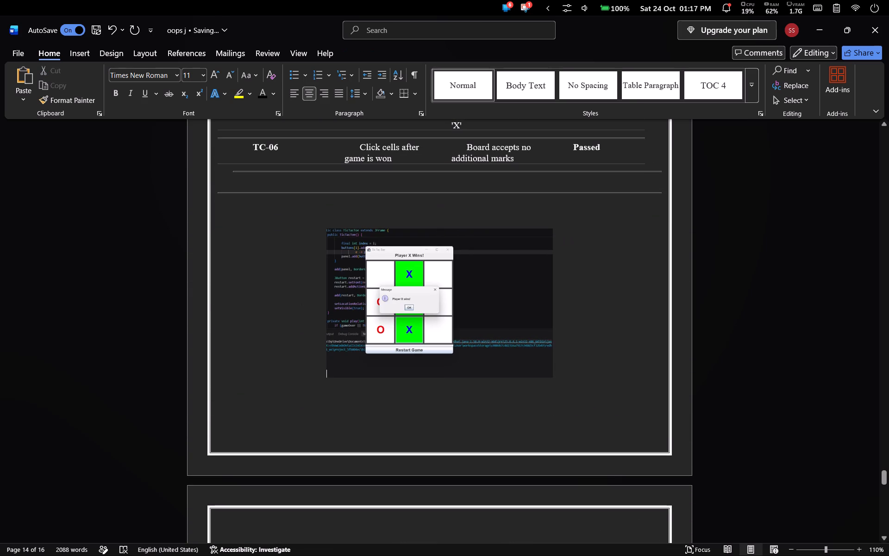
# Examine the Chapter 5 page layout, checking the test case table and the centered screenshot against the start of Chapter 6.
pyautogui.hscroll(1, 298, 297)
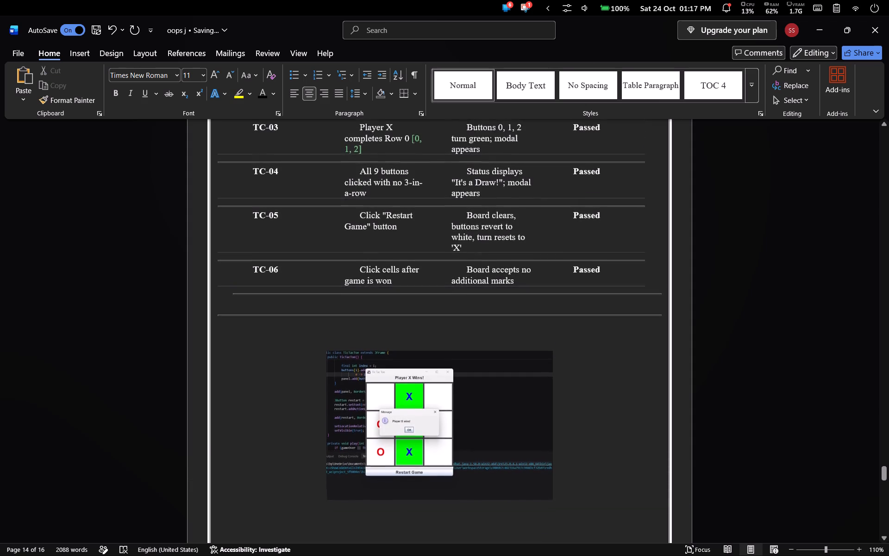
pyautogui.hscroll(1, 298, 297)
pyautogui.scroll(2, 298, 297)
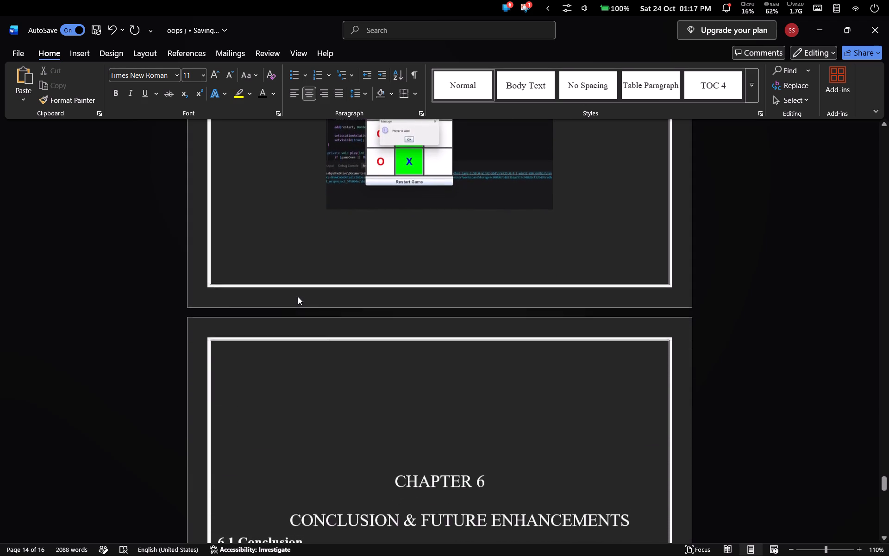
pyautogui.scroll(1, 298, 297)
pyautogui.hscroll(1, 298, 297)
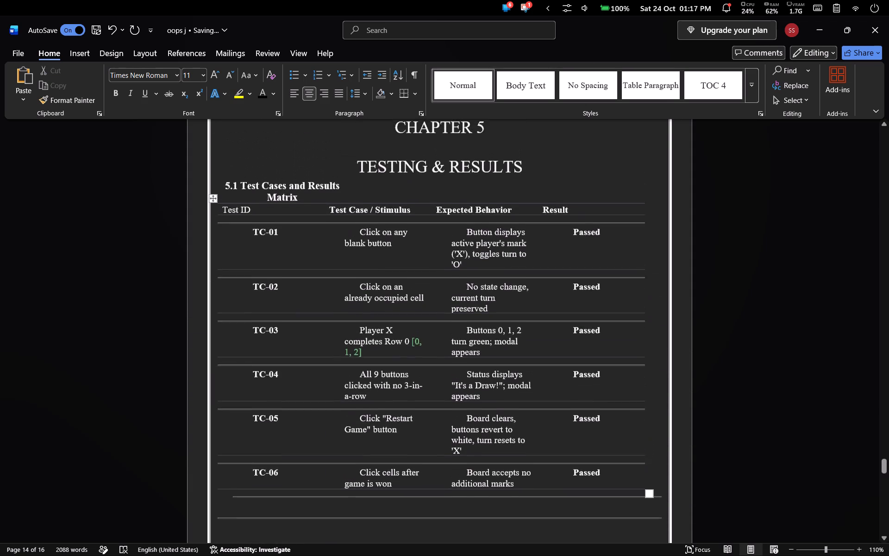
pyautogui.hscroll(1, 298, 297)
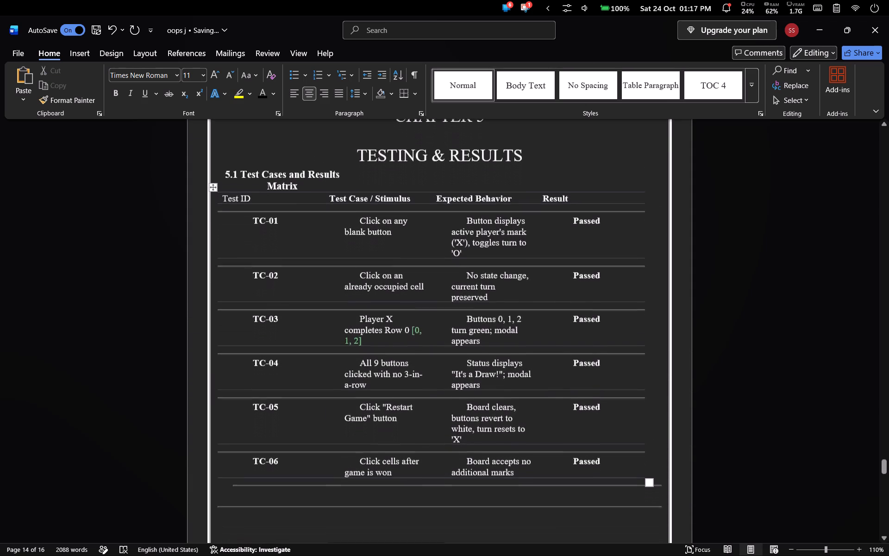
pyautogui.hscroll(2, 298, 297)
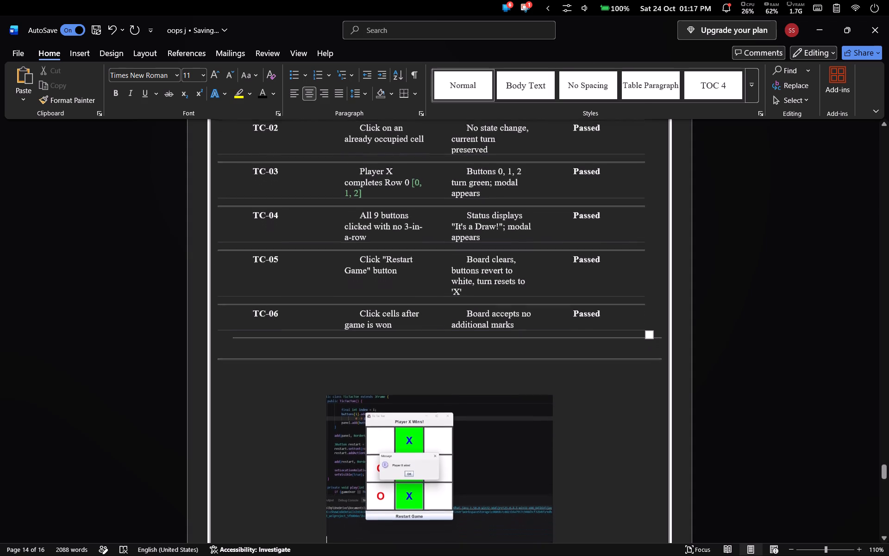
pyautogui.hscroll(1, 298, 297)
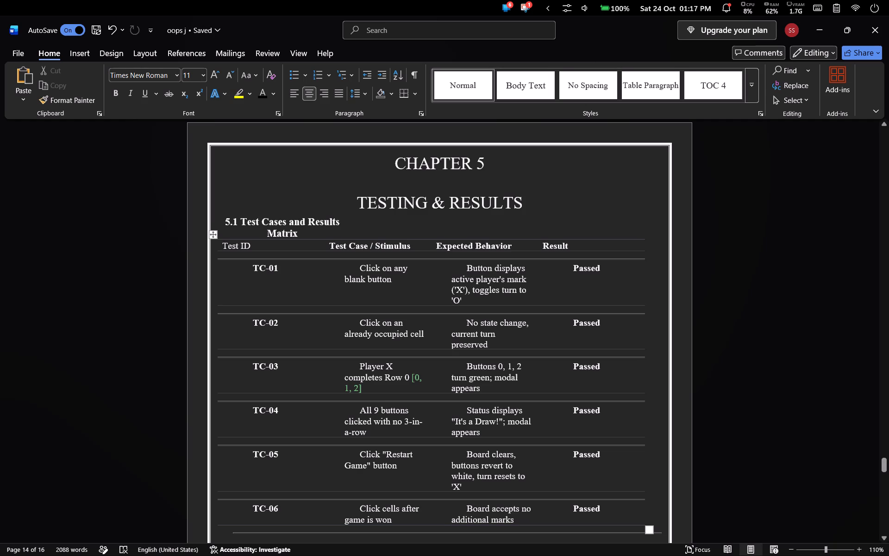
# Widen the Chapter 5 test case table slightly so its outer edge comes closer to the page border.
pyautogui.scroll(-1, 578, 374)
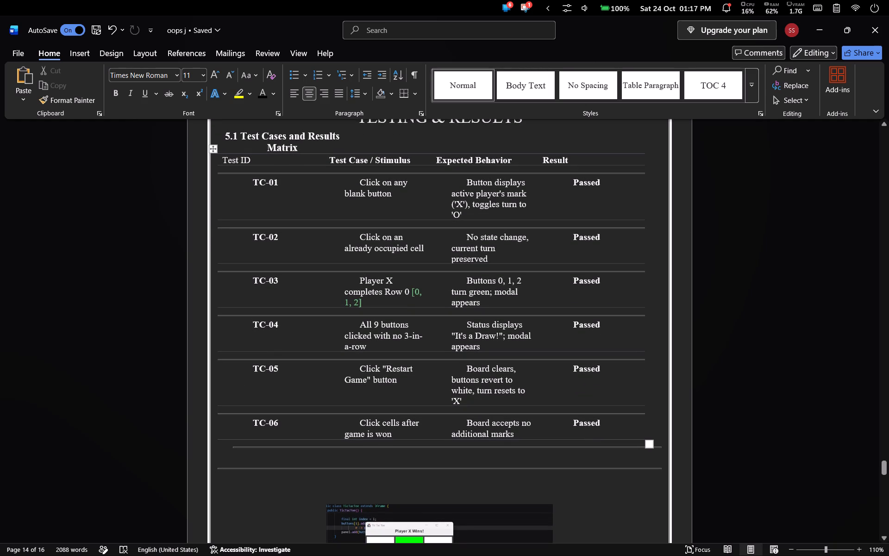
pyautogui.moveTo(649, 444); pyautogui.dragTo(640, 384)
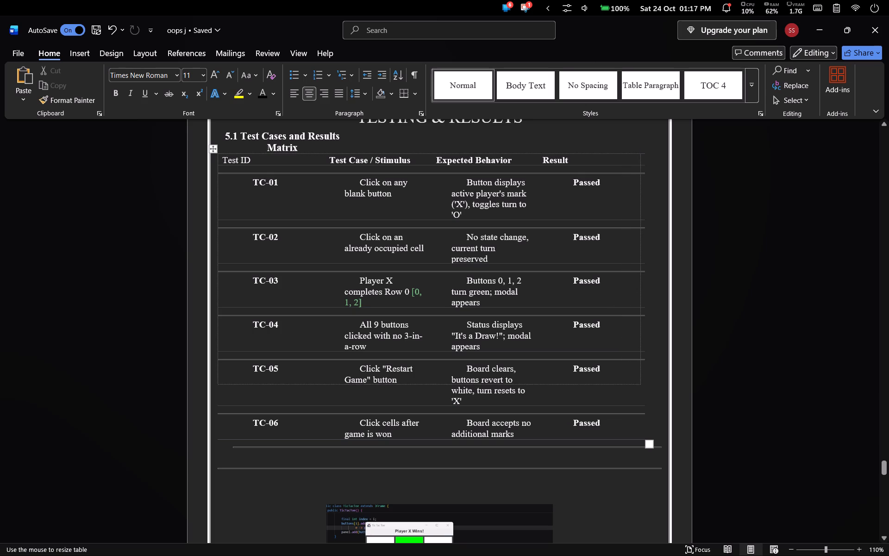
pyautogui.moveTo(640, 384); pyautogui.dragTo(656, 366)
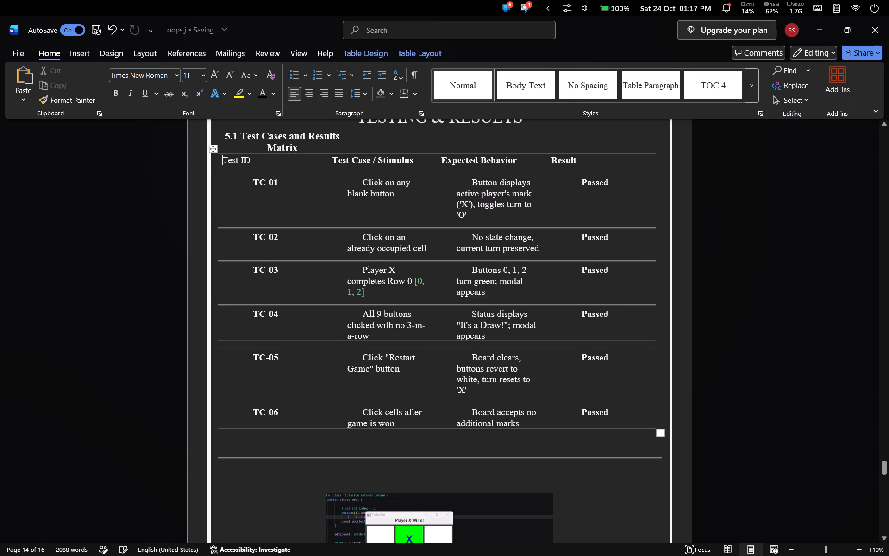
# Narrow the Chapter 5 test case table slightly so its outer edge sits just inside the page border.
pyautogui.moveTo(663, 433); pyautogui.dragTo(654, 377)
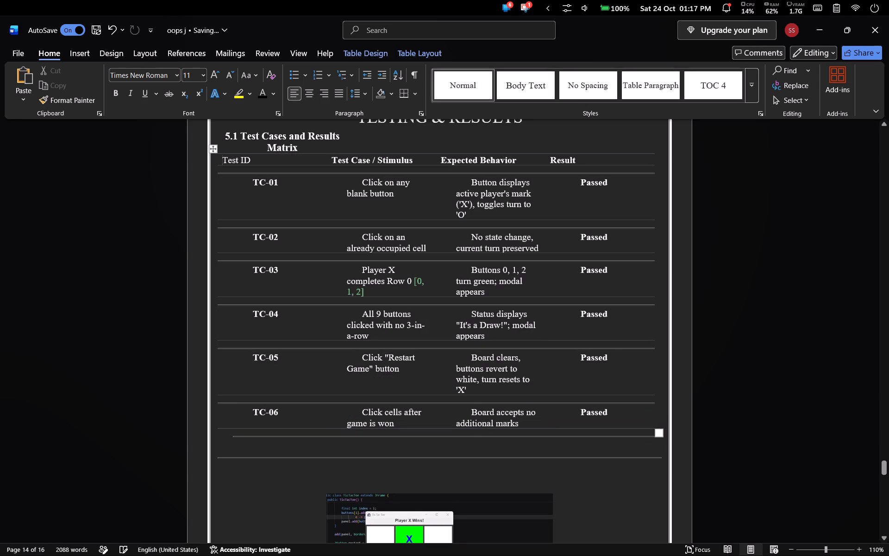
pyautogui.moveTo(659, 432); pyautogui.dragTo(642, 389)
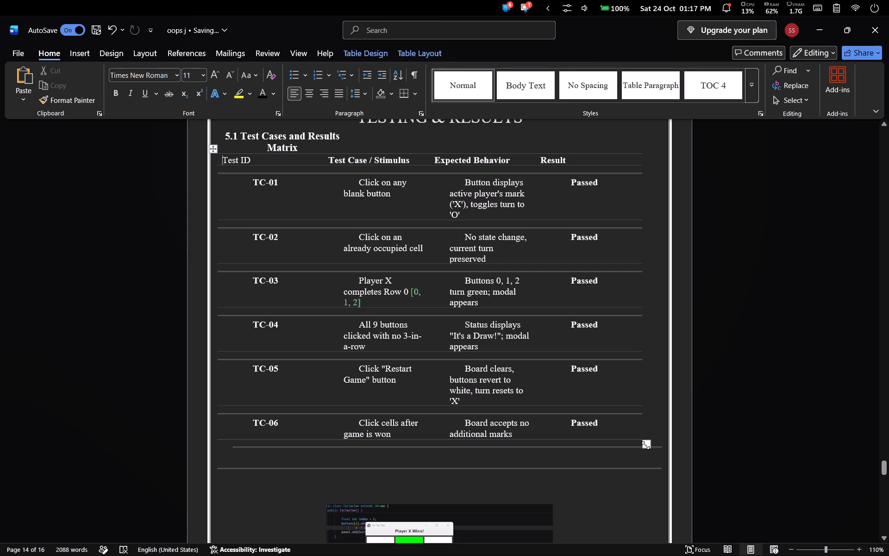
pyautogui.moveTo(645, 445); pyautogui.dragTo(652, 447)
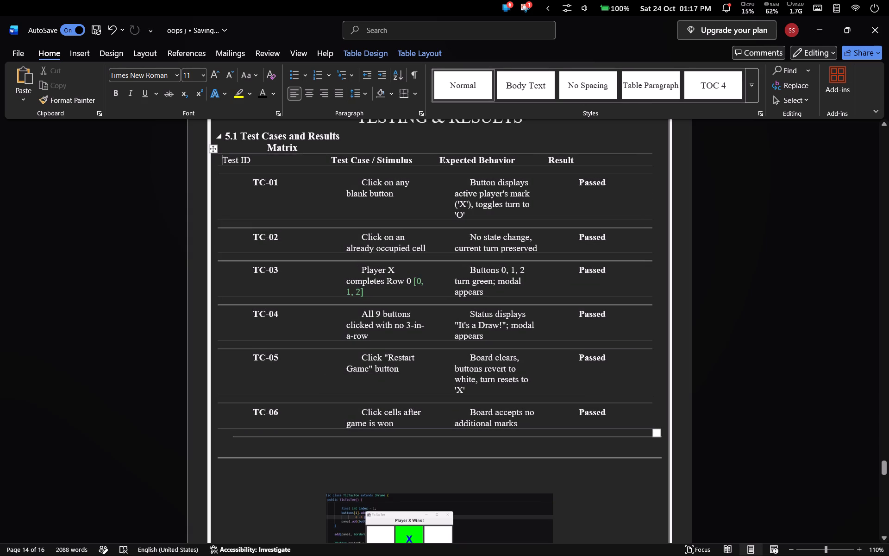
pyautogui.click(213, 149)
pyautogui.click(757, 404)
# Delete the two horizontal divider lines between the Chapter 5 test case table and the game screenshot.
pyautogui.click(629, 465)
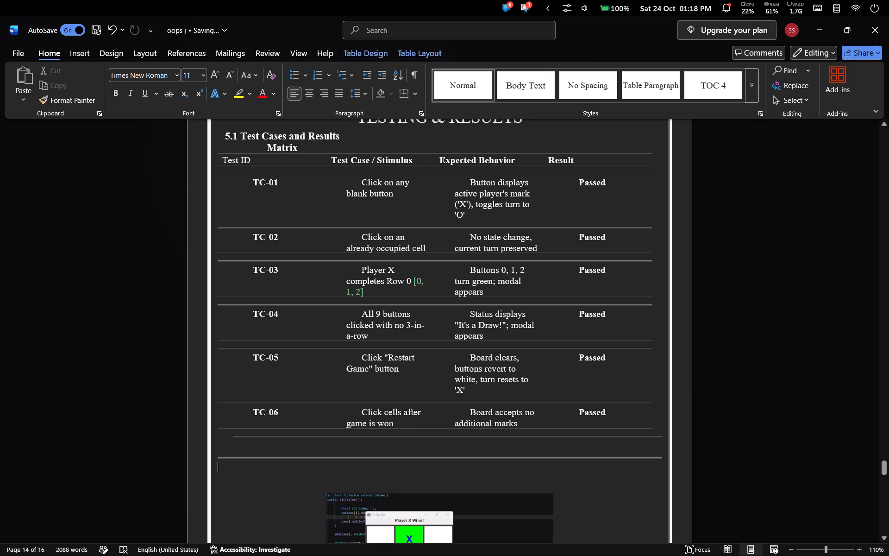
pyautogui.click(563, 454)
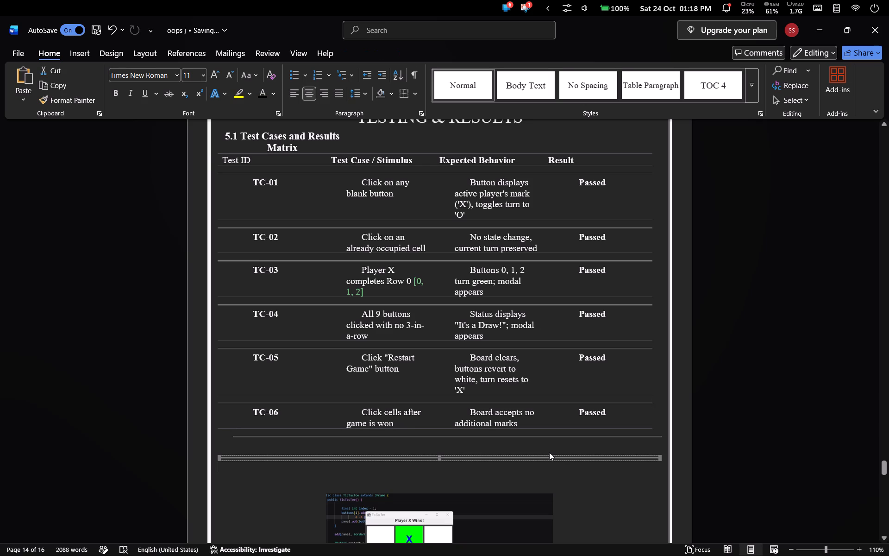
pyautogui.press('Delete')
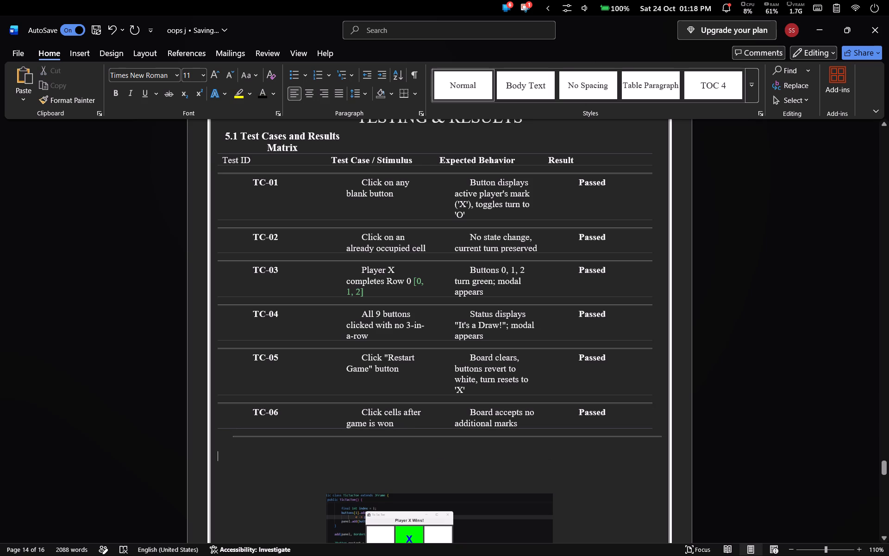
pyautogui.click(545, 439)
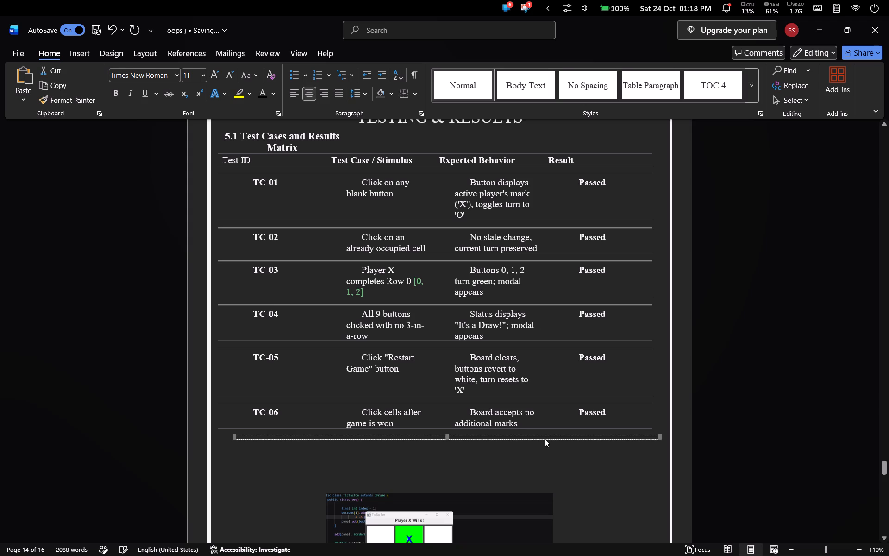
pyautogui.press('Delete')
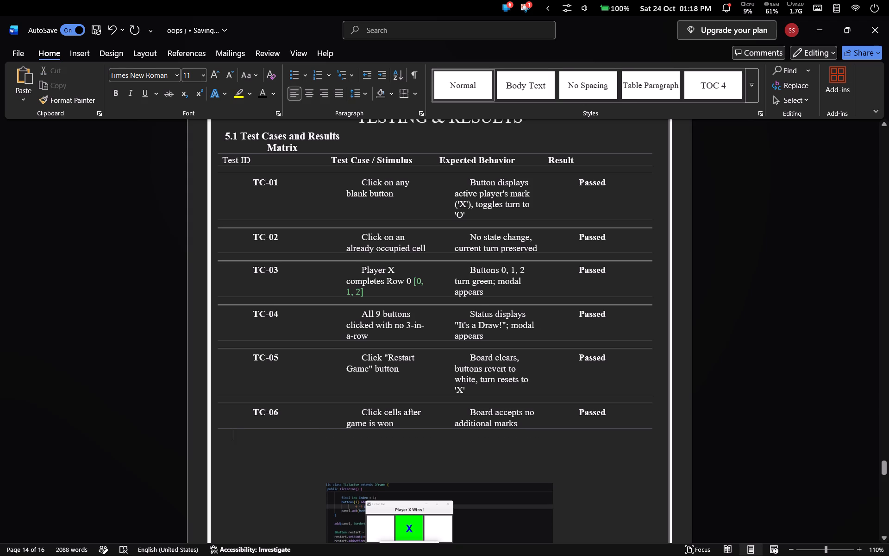
# Remove the blank lines above the CHAPTER 6 heading and center the heading again.
pyautogui.scroll(-2, 524, 491)
pyautogui.scroll(1, 524, 491)
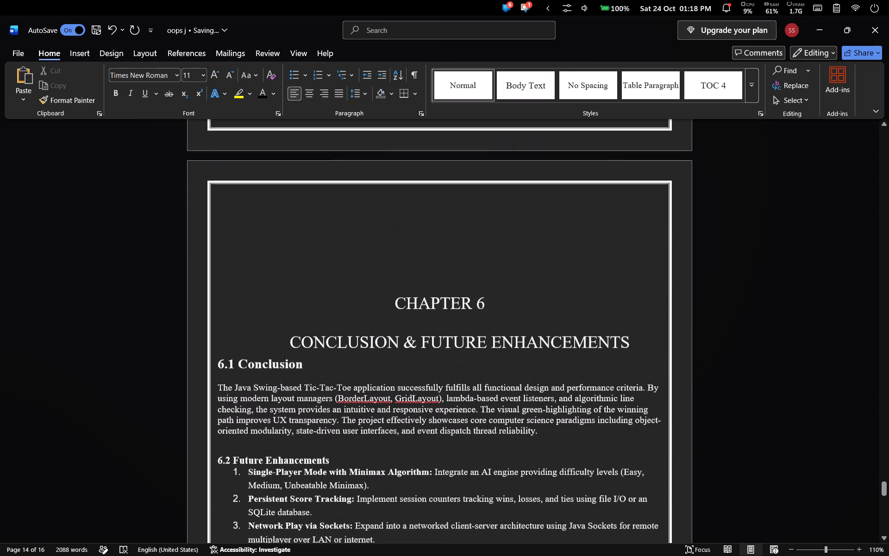
pyautogui.click(392, 312)
pyautogui.press('BackSpace')
pyautogui.press('BackSpace')
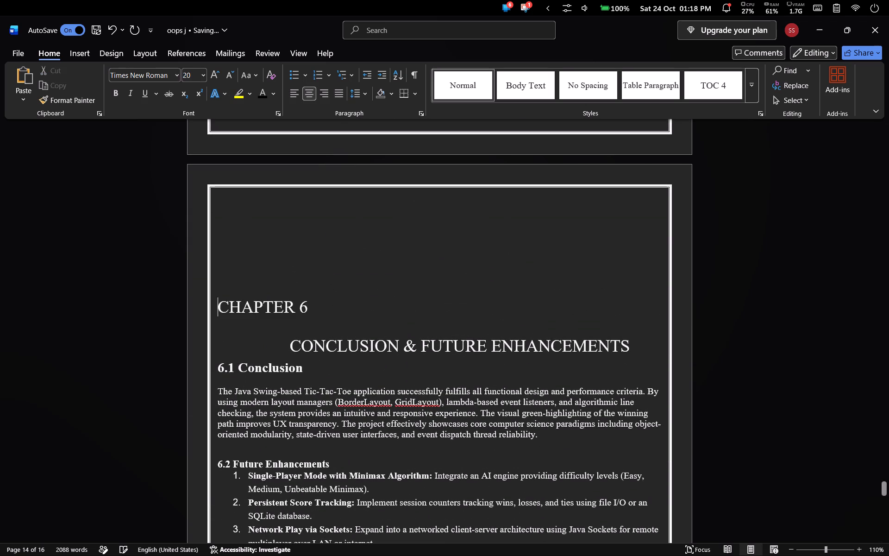
pyautogui.press('BackSpace')
pyautogui.press('BackSpace')
pyautogui.press('space')
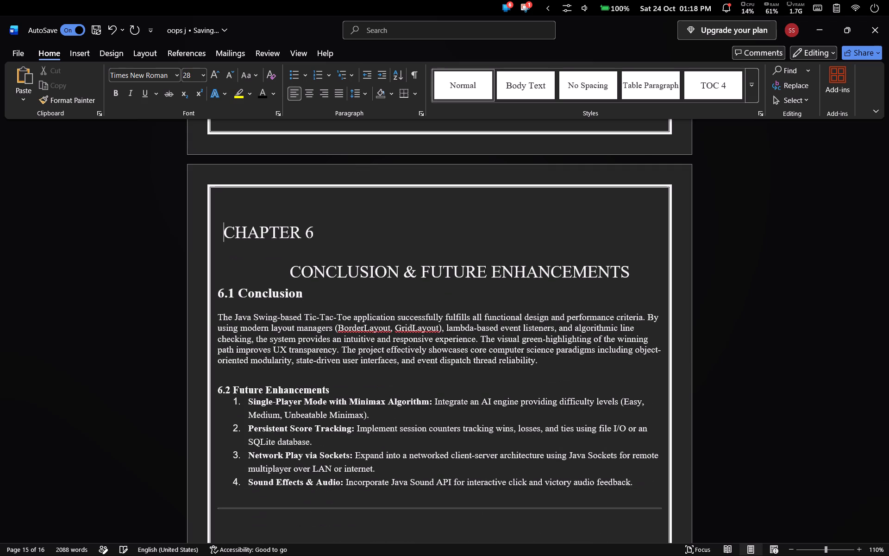
pyautogui.click(314, 92)
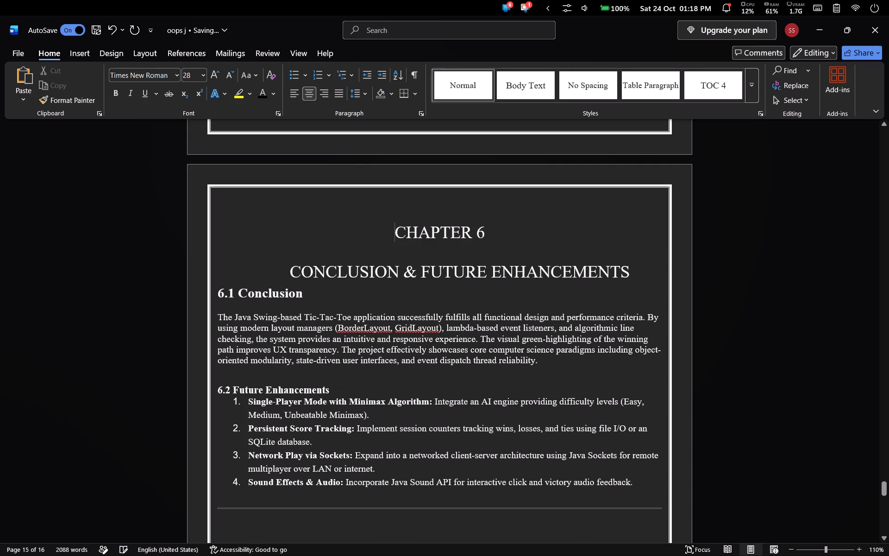
# Review the whole report from the cover page through to the reference list, checking the layout of each page.
pyautogui.scroll(-9, 367, 307)
pyautogui.scroll(2, 367, 307)
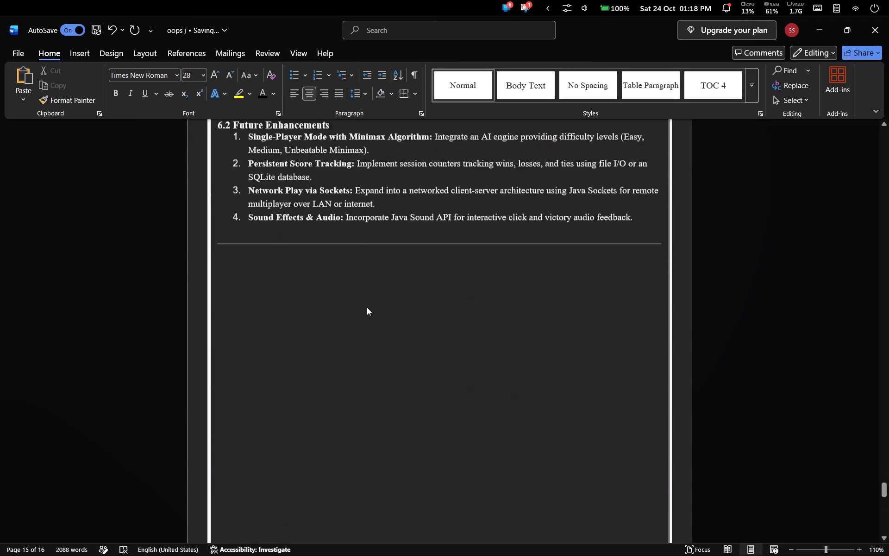
pyautogui.scroll(14, 367, 307)
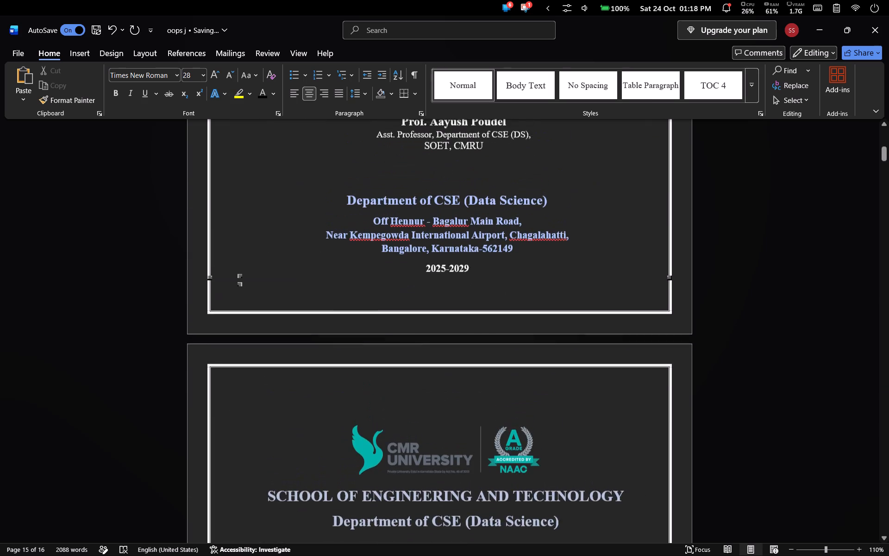
pyautogui.scroll(3, 367, 307)
pyautogui.scroll(-3, 367, 307)
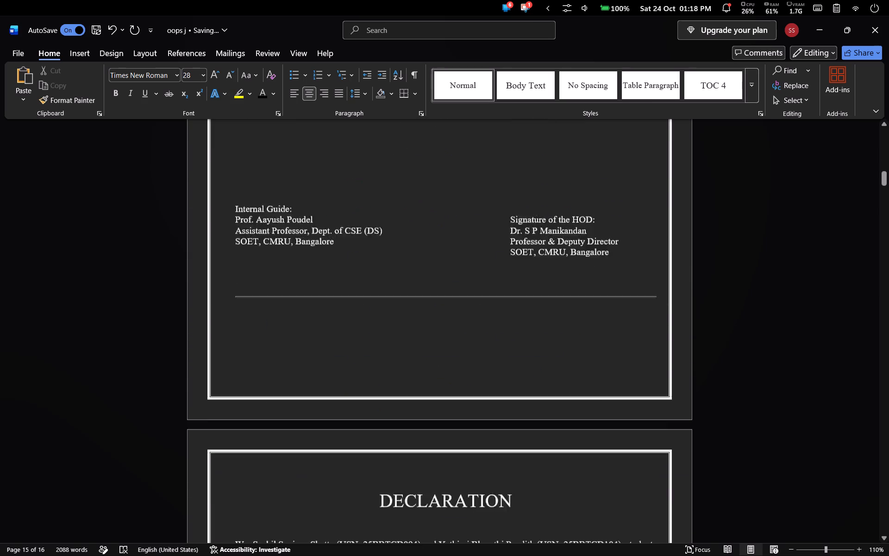
pyautogui.scroll(-4, 367, 307)
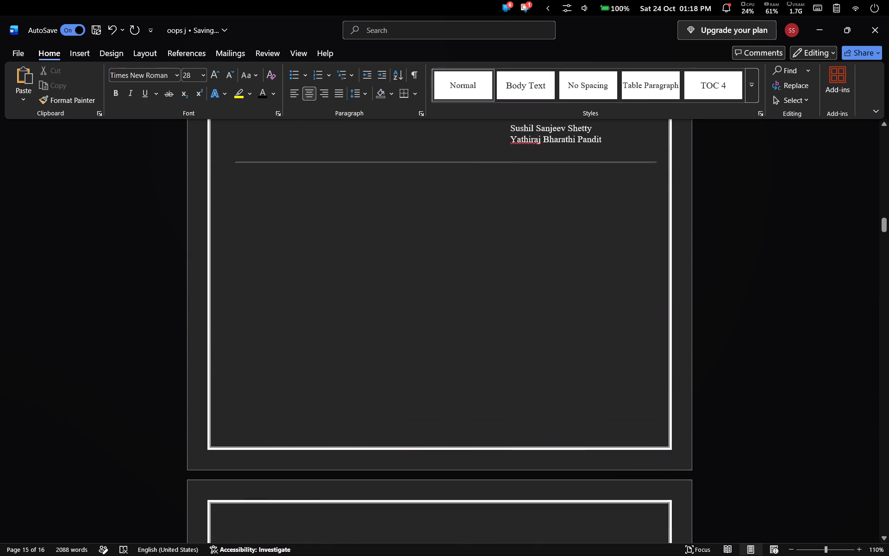
pyautogui.scroll(-15, 367, 307)
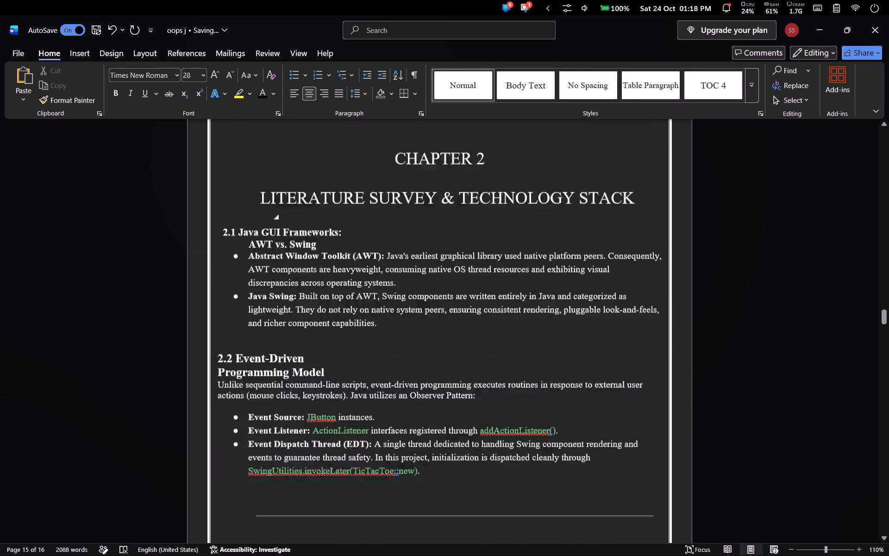
pyautogui.scroll(-16, 367, 307)
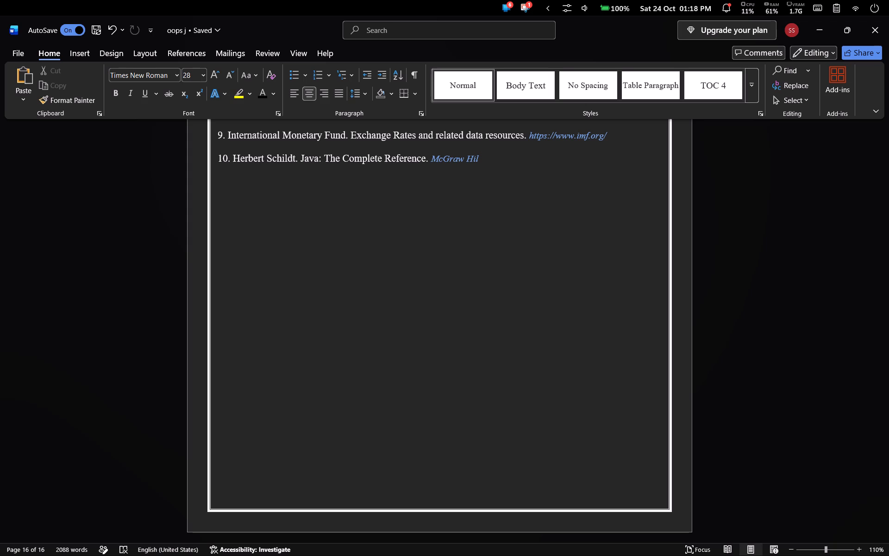
pyautogui.scroll(1, 367, 307)
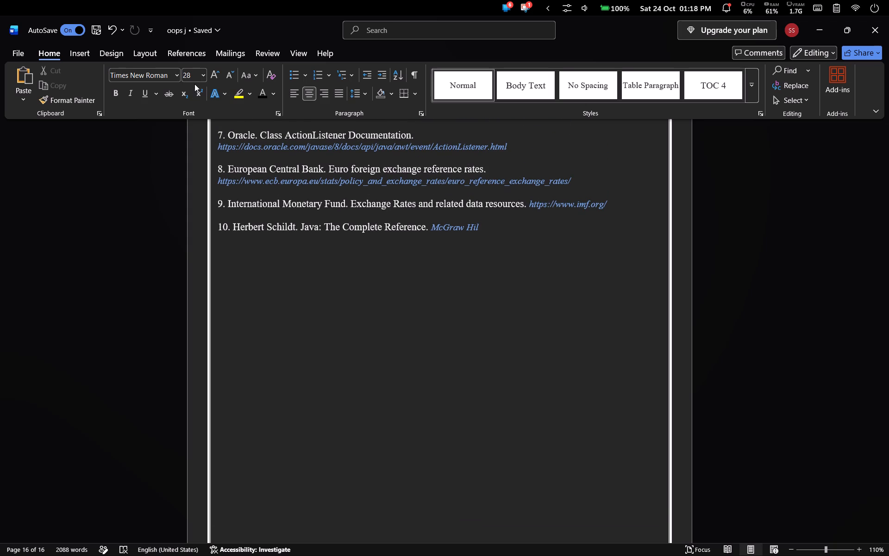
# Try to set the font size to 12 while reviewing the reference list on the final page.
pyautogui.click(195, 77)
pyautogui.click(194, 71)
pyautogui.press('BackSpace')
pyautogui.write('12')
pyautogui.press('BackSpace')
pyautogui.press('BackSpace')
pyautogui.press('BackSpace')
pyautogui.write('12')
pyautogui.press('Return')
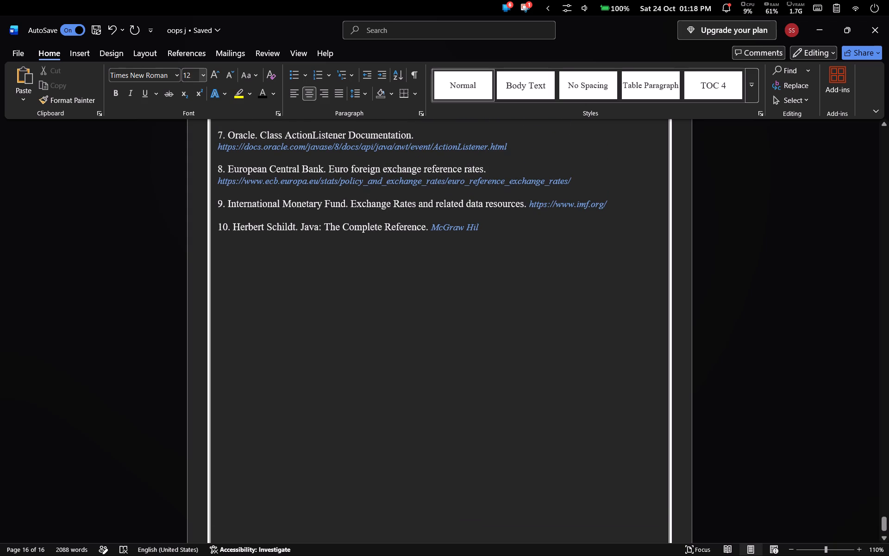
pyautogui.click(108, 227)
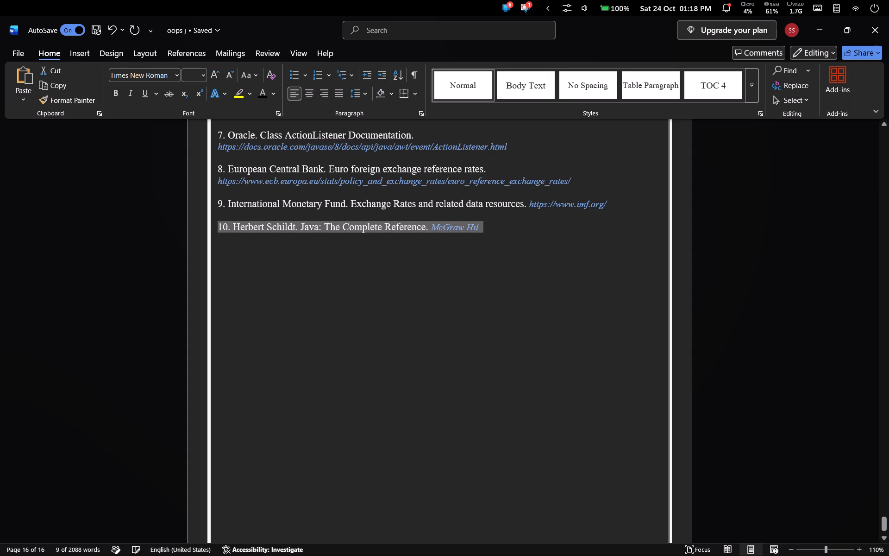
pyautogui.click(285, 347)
# Review the report pages from the references back to the cover page, including the chapters and table of contents.
pyautogui.scroll(6, 285, 347)
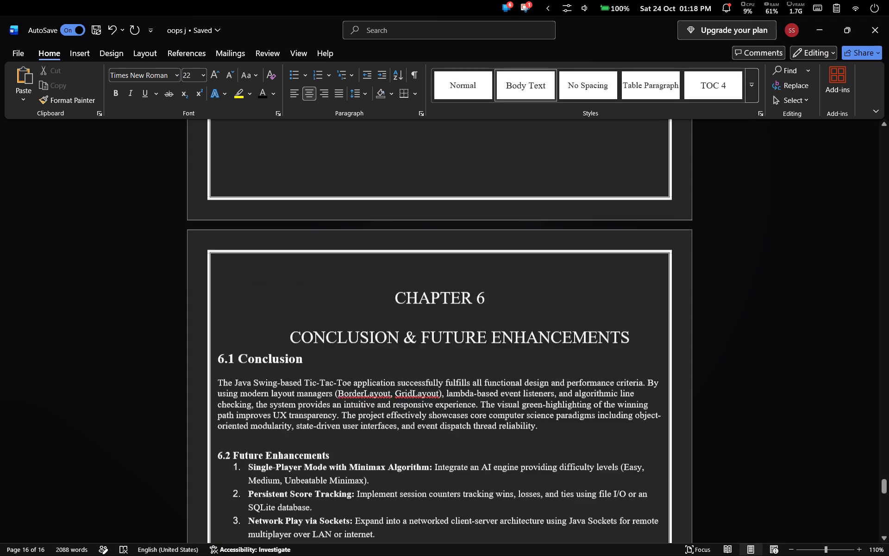
pyautogui.scroll(9, 285, 347)
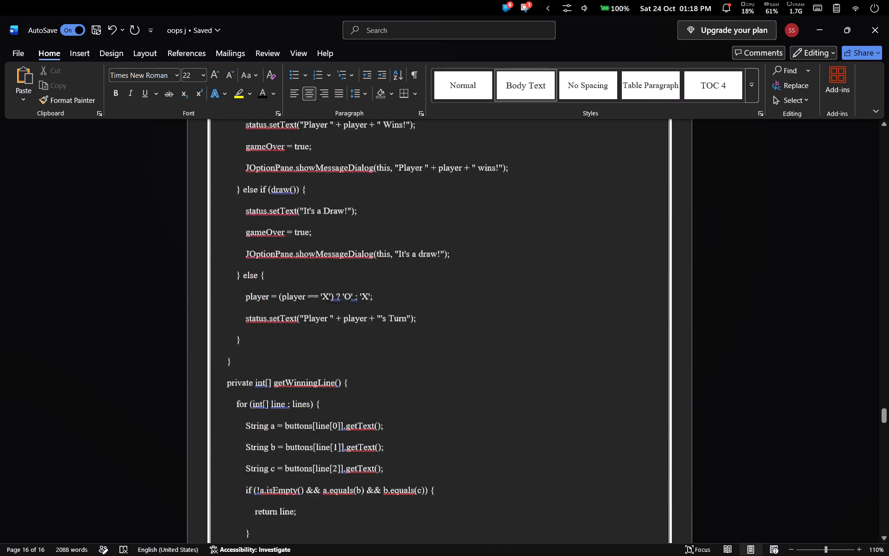
pyautogui.scroll(9, 285, 347)
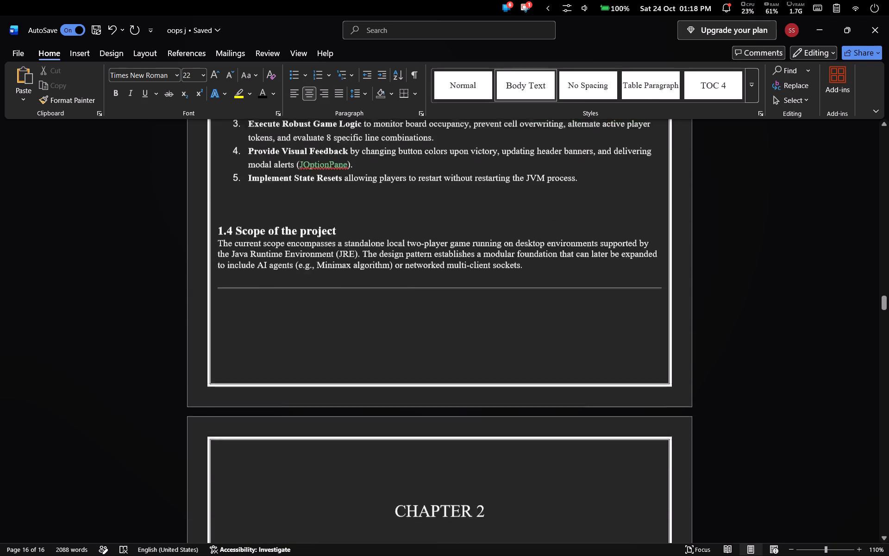
pyautogui.scroll(4, 285, 347)
pyautogui.scroll(3, 249, 229)
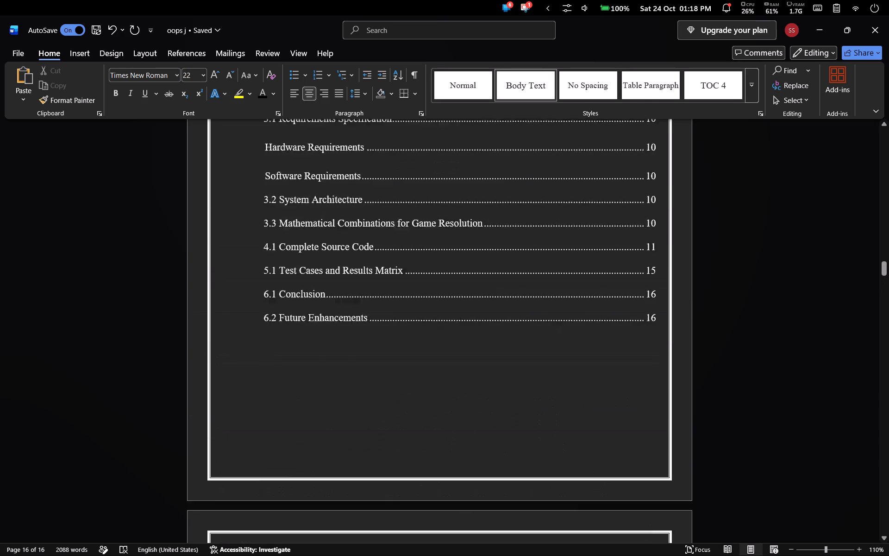
pyautogui.scroll(13, 249, 229)
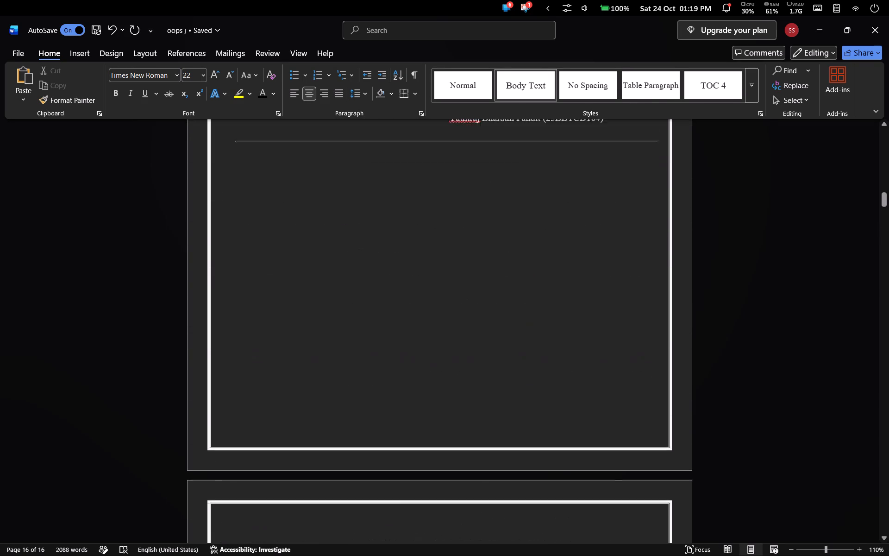
pyautogui.scroll(7, 249, 229)
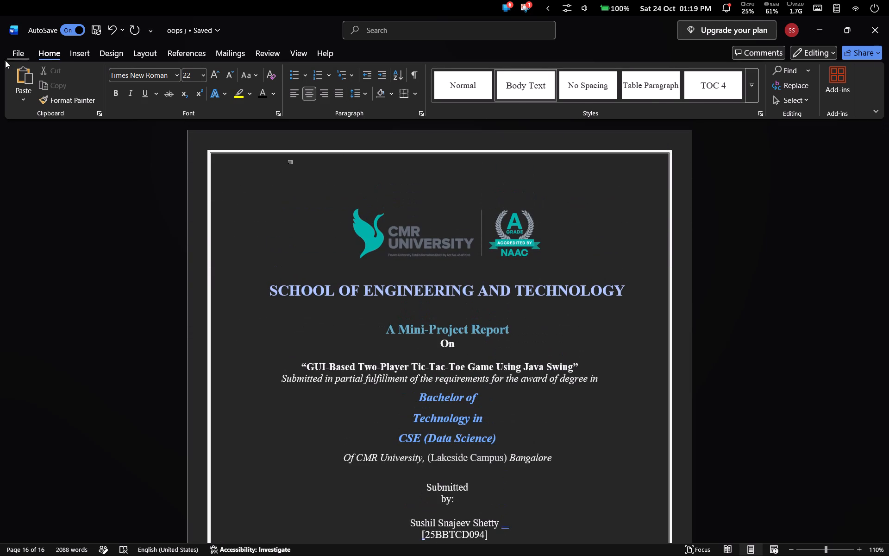
# Save a copy of the report as a PDF named "oops j sus" in the Documents folder.
pyautogui.click(9, 55)
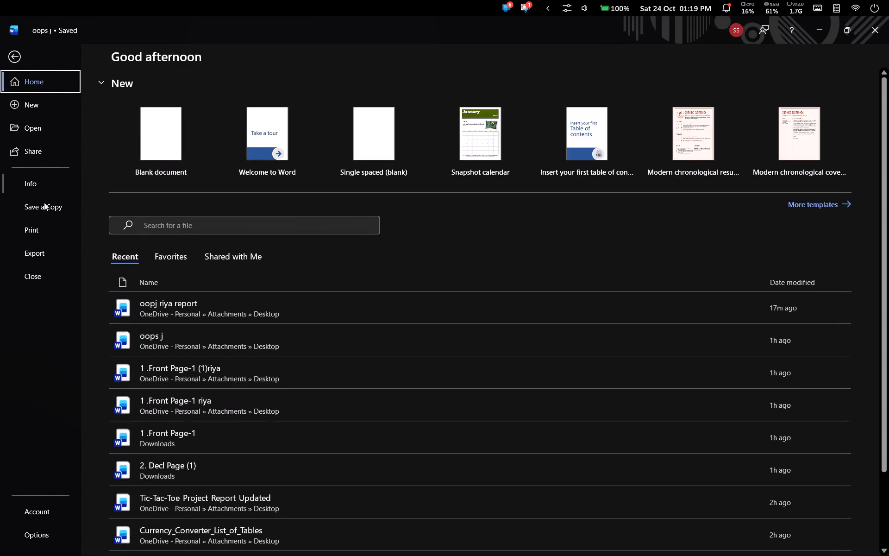
pyautogui.click(36, 207)
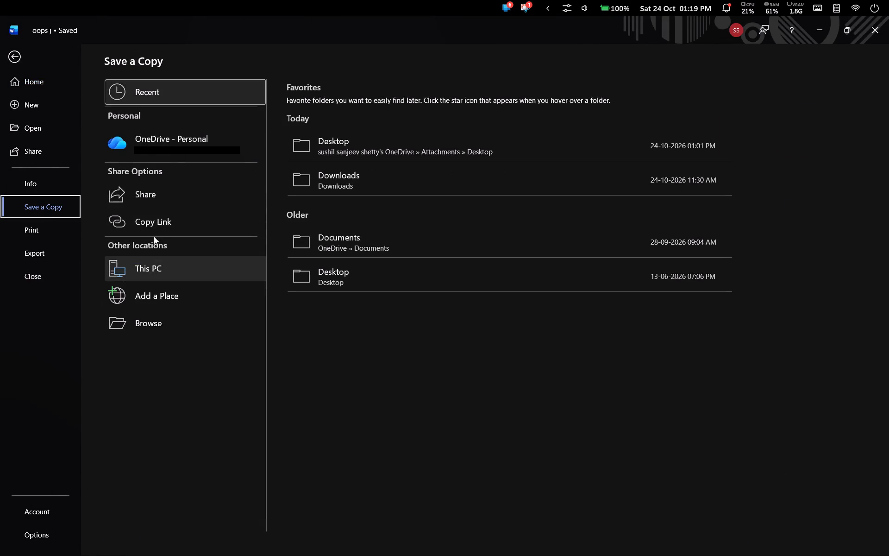
pyautogui.doubleClick(157, 259)
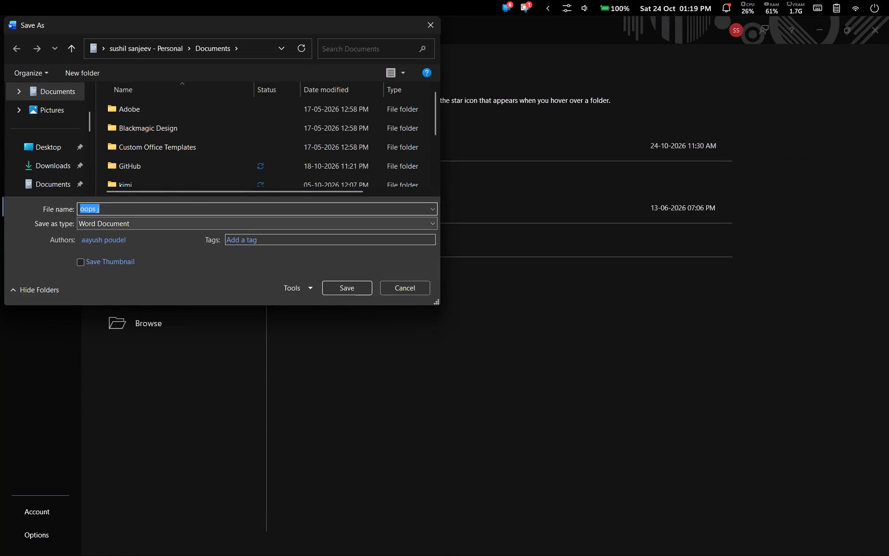
pyautogui.click(295, 207)
pyautogui.press('space')
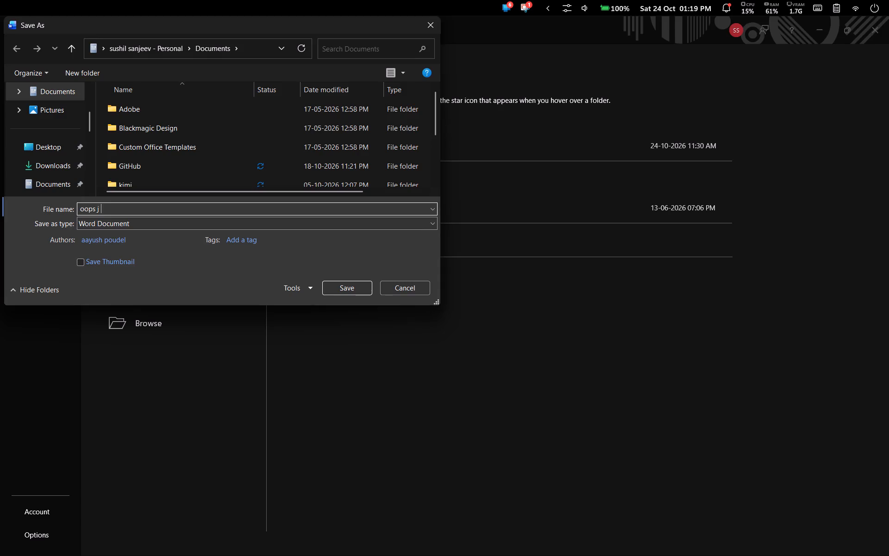
pyautogui.write('sus')
pyautogui.click(316, 224)
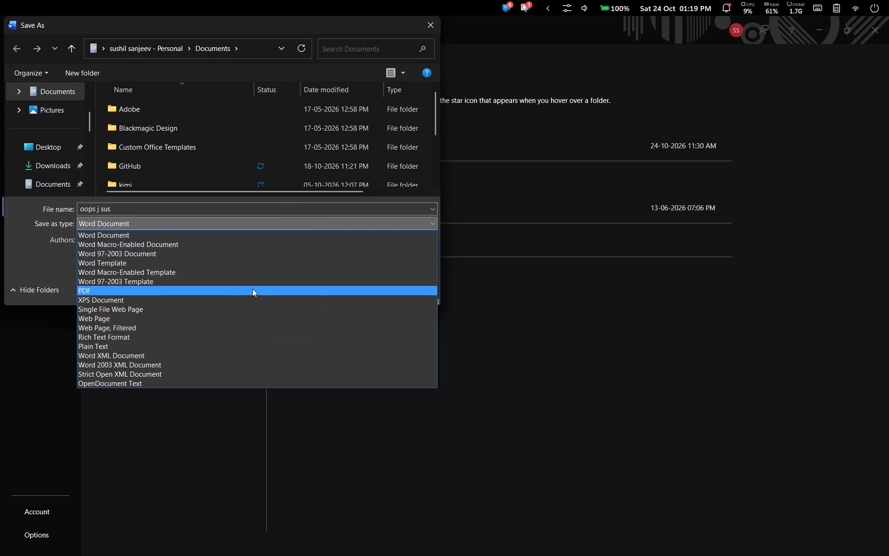
pyautogui.click(252, 289)
pyautogui.click(340, 316)
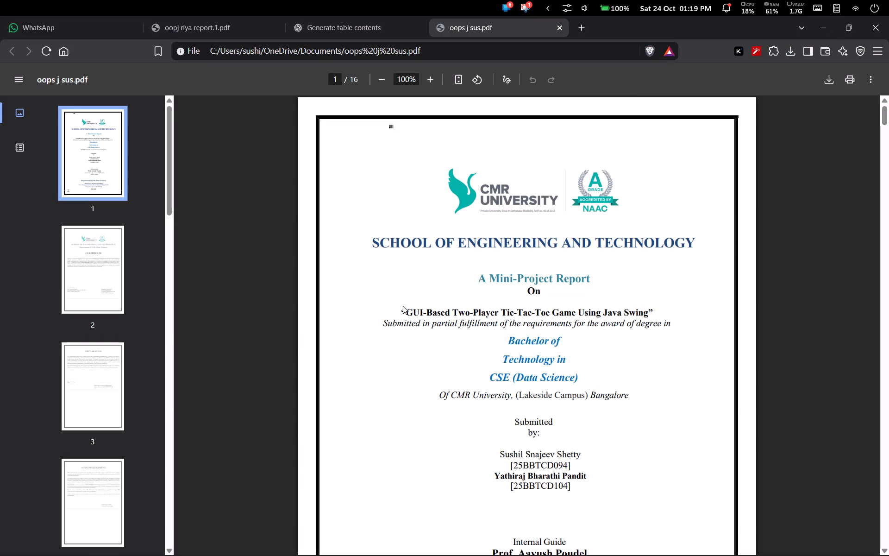
# Review the exported PDF from the cover page through the front matter, table of contents and chapters to the end.
pyautogui.scroll(-2, 470, 359)
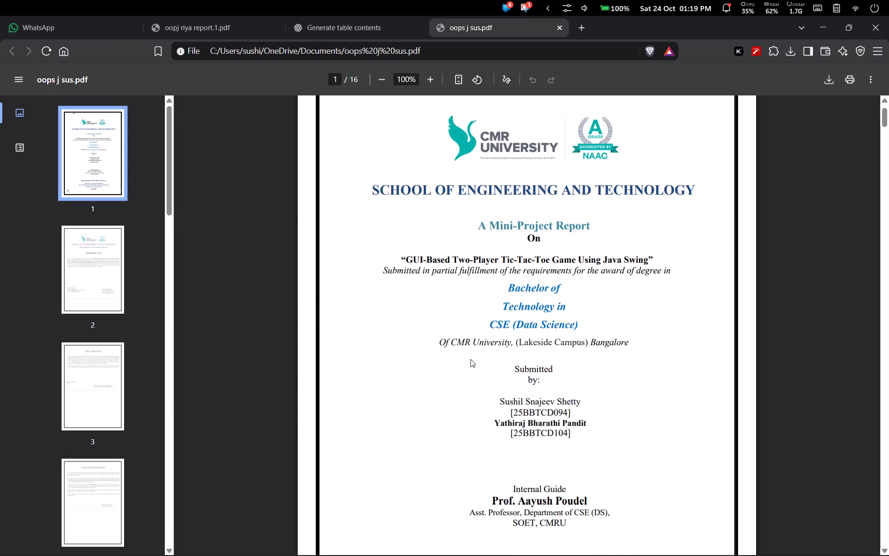
pyautogui.scroll(-2, 470, 359)
pyautogui.scroll(3, 470, 359)
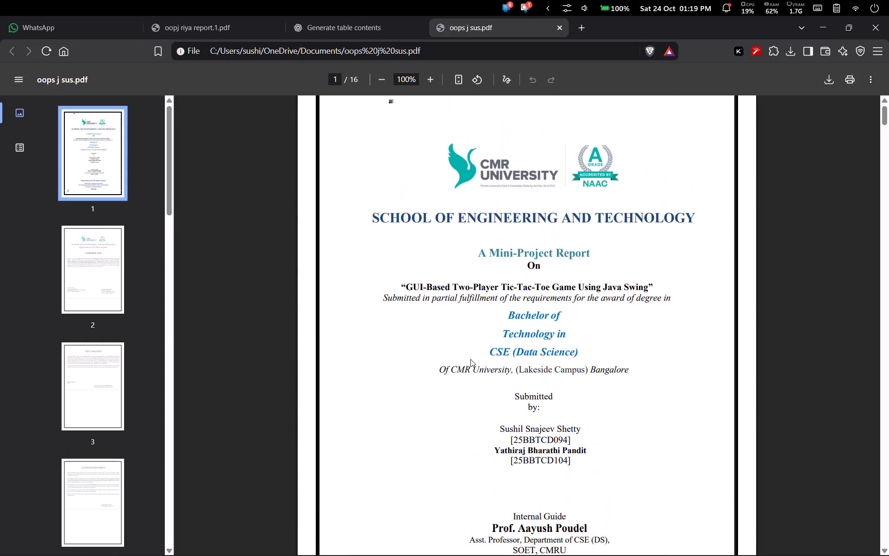
pyautogui.scroll(1, 470, 359)
pyautogui.scroll(-3, 470, 359)
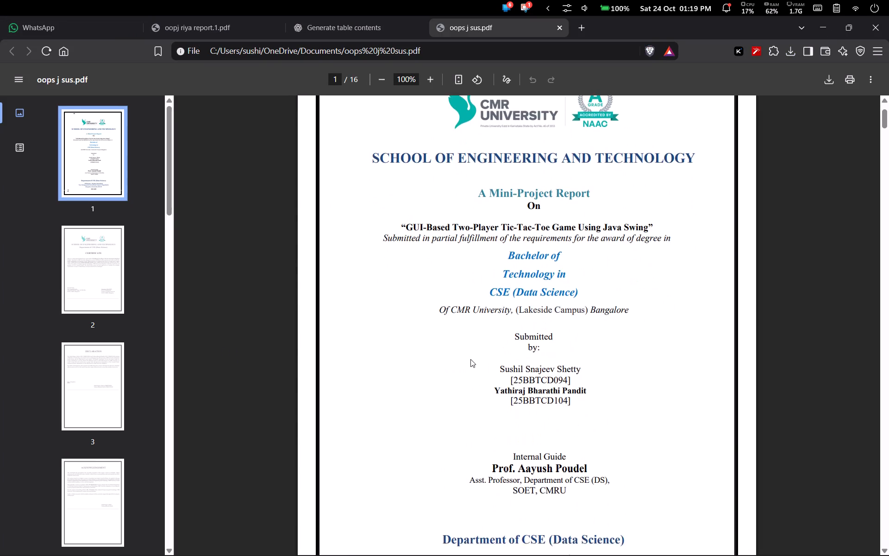
pyautogui.scroll(-5, 470, 359)
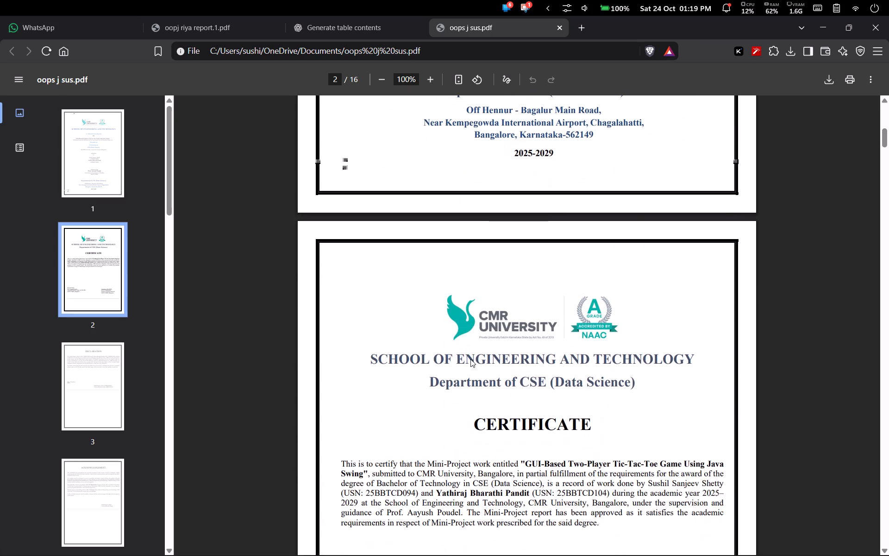
pyautogui.scroll(-5, 470, 359)
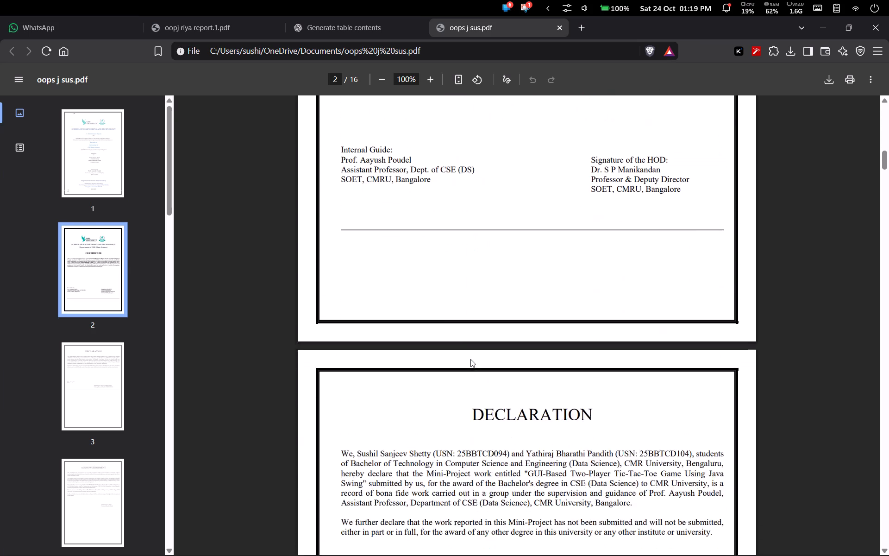
pyautogui.scroll(-7, 470, 359)
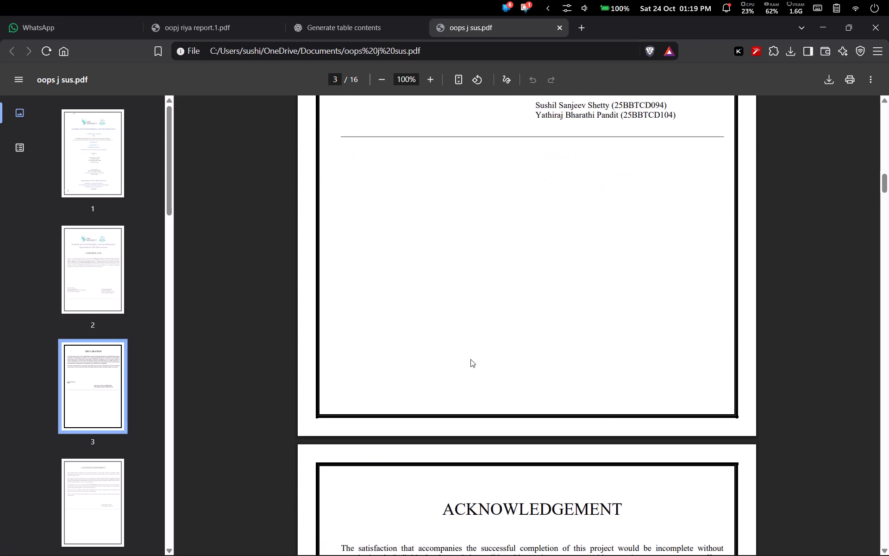
pyautogui.scroll(-6, 470, 359)
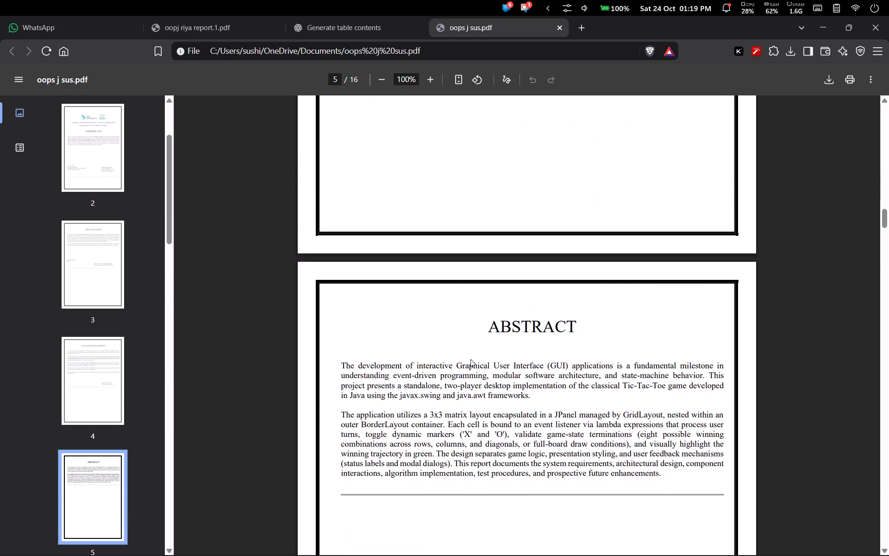
pyautogui.scroll(-9, 470, 359)
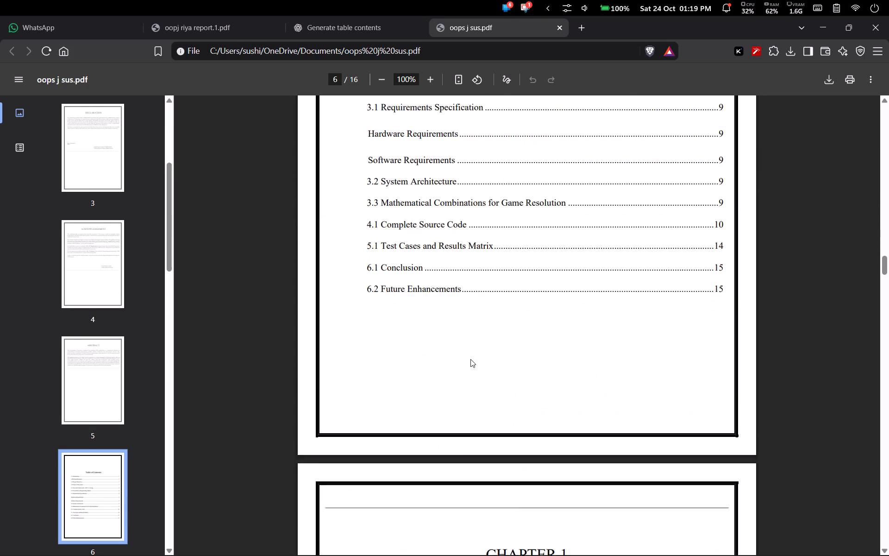
pyautogui.scroll(-8, 470, 359)
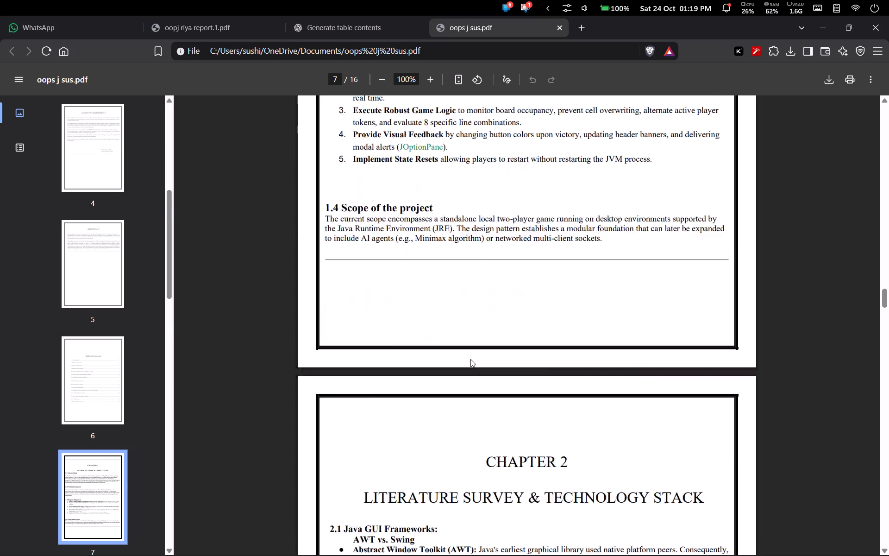
pyautogui.scroll(-8, 470, 359)
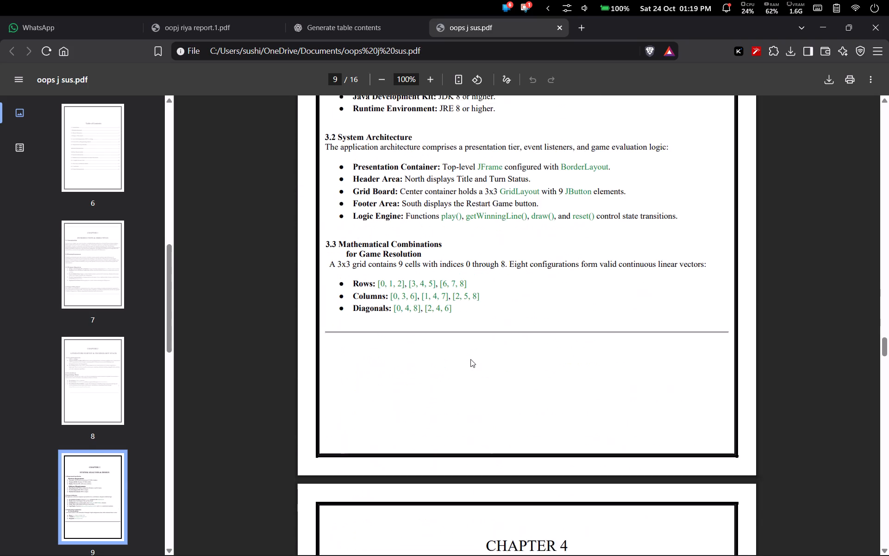
pyautogui.scroll(-9, 470, 359)
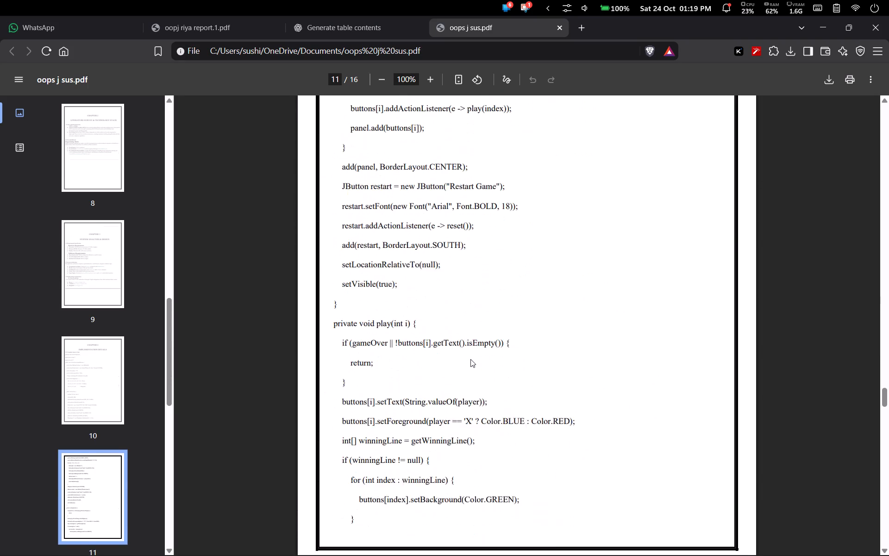
pyautogui.scroll(-14, 470, 359)
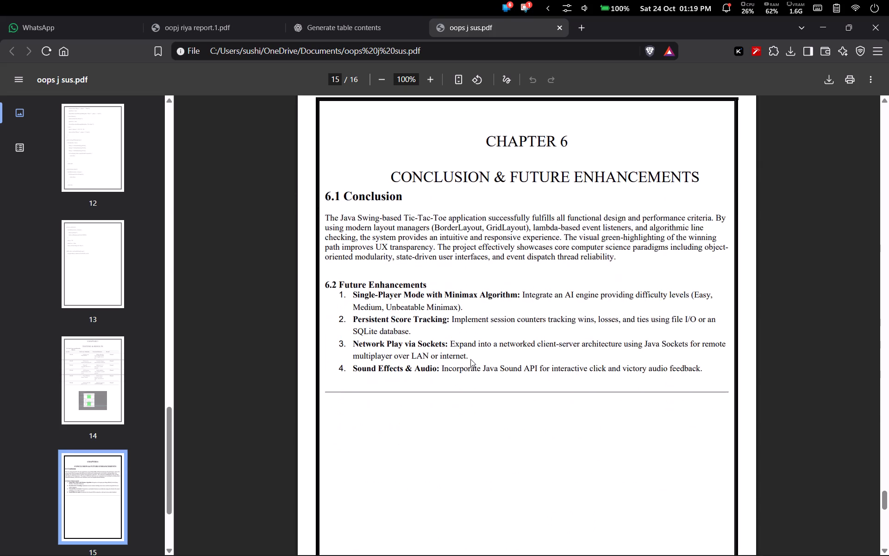
pyautogui.scroll(-9, 470, 359)
# Go back through the PDF from Chapter 5 to the front pages and recheck the Declaration page.
pyautogui.scroll(11, 470, 359)
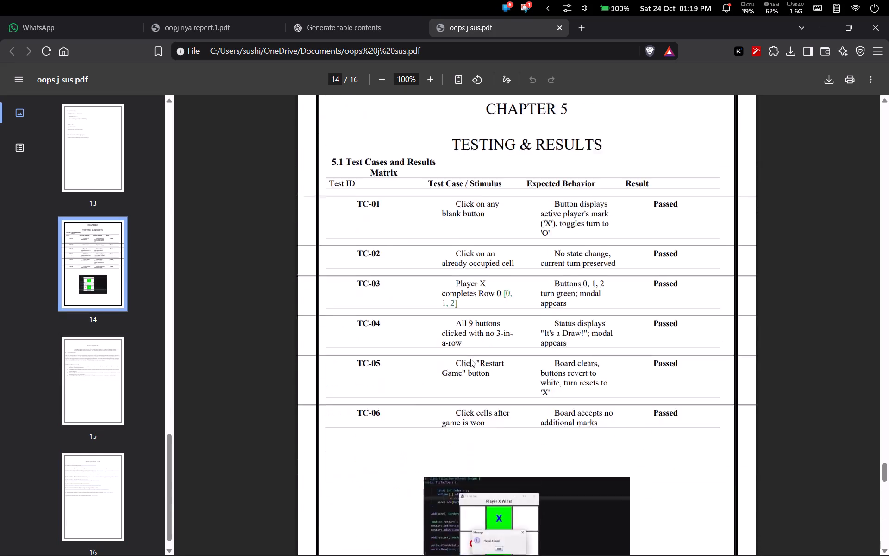
pyautogui.scroll(13, 470, 359)
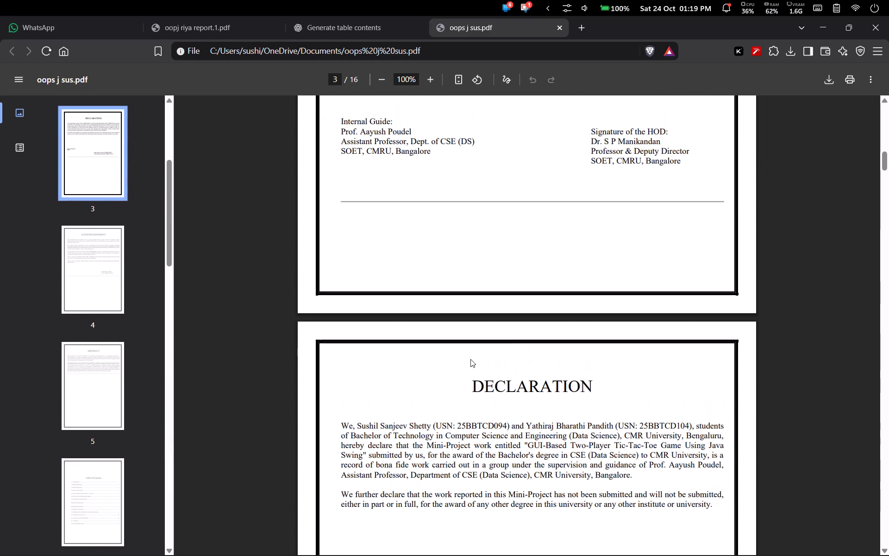
pyautogui.scroll(3, 470, 359)
pyautogui.scroll(-3, 470, 359)
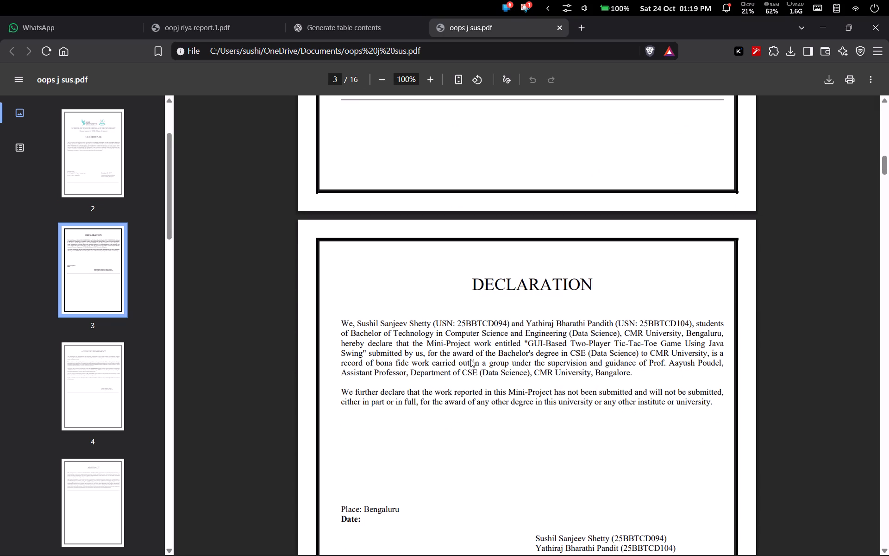
pyautogui.scroll(-2, 470, 359)
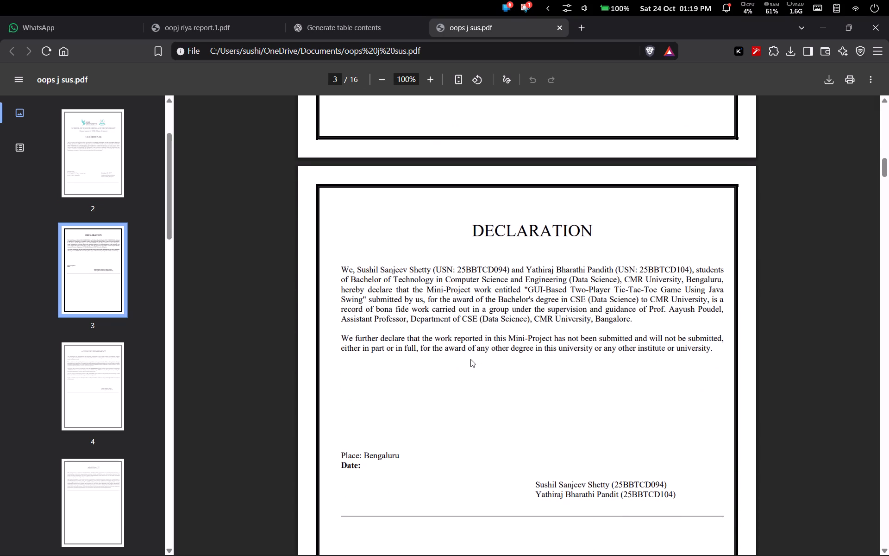
pyautogui.scroll(-3, 470, 359)
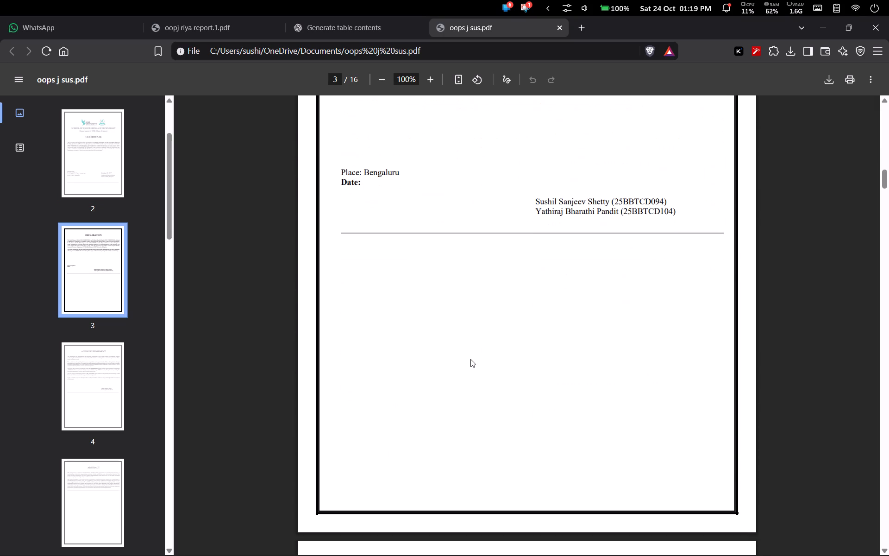
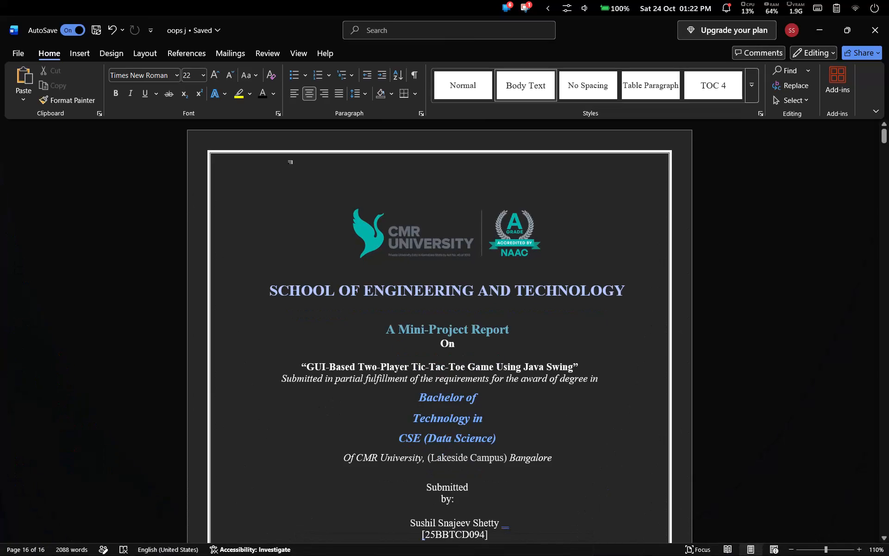
# Review the Word report from the cover page through the Declaration, Abstract, table of contents and chapters to the references.
pyautogui.scroll(-4, 484, 411)
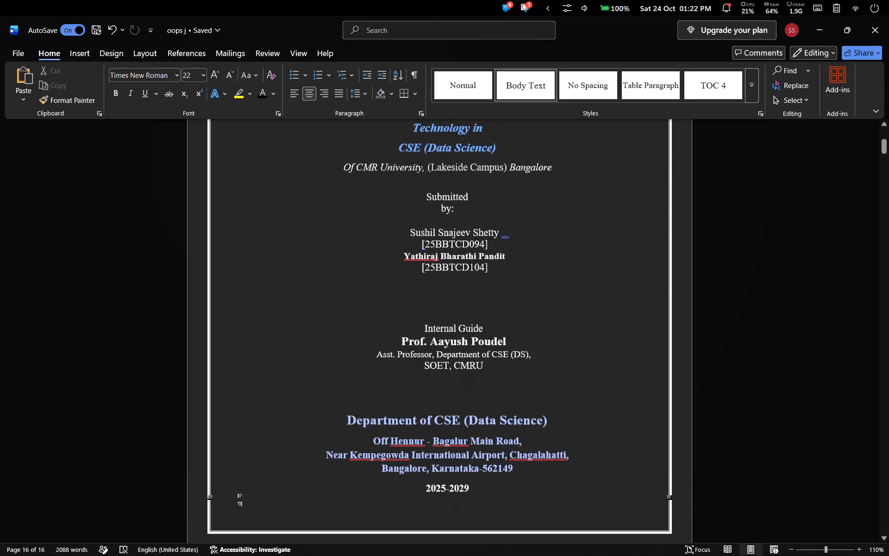
pyautogui.scroll(-7, 484, 411)
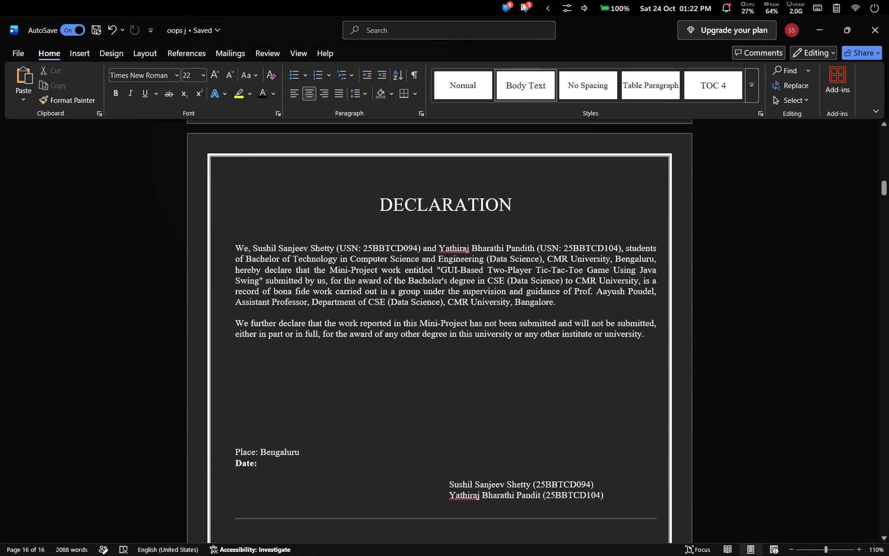
pyautogui.scroll(-5, 484, 411)
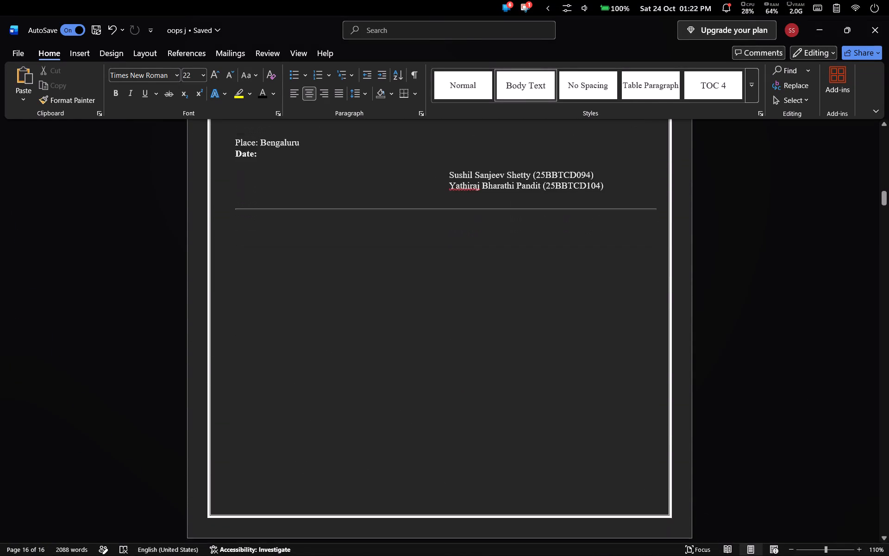
pyautogui.scroll(-9, 484, 411)
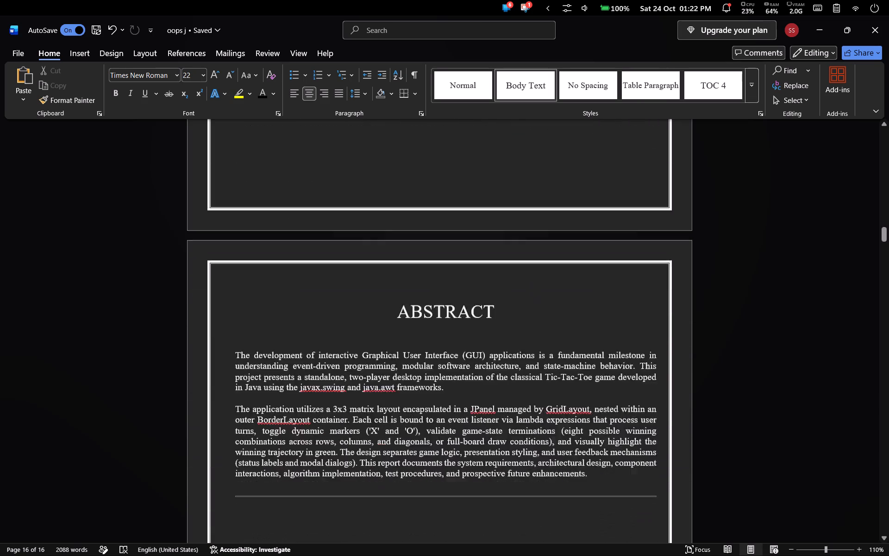
pyautogui.scroll(-5, 484, 411)
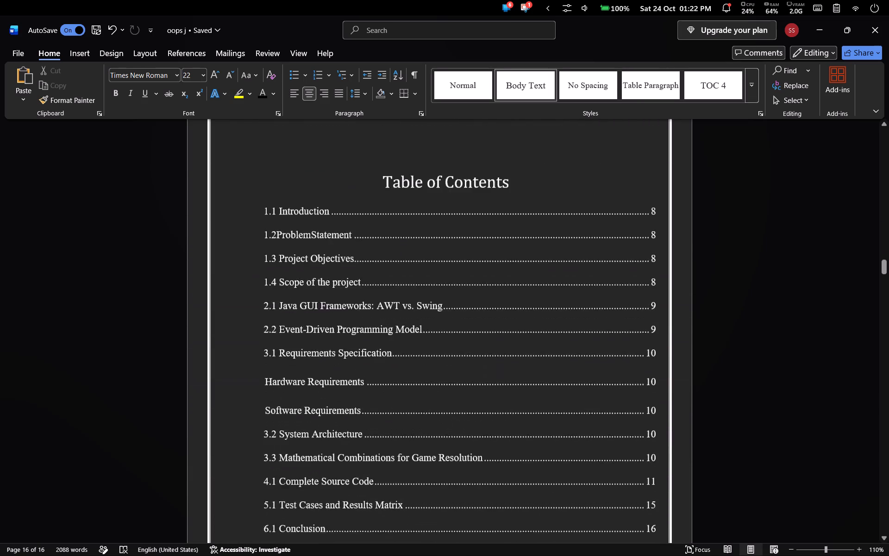
pyautogui.scroll(-14, 484, 411)
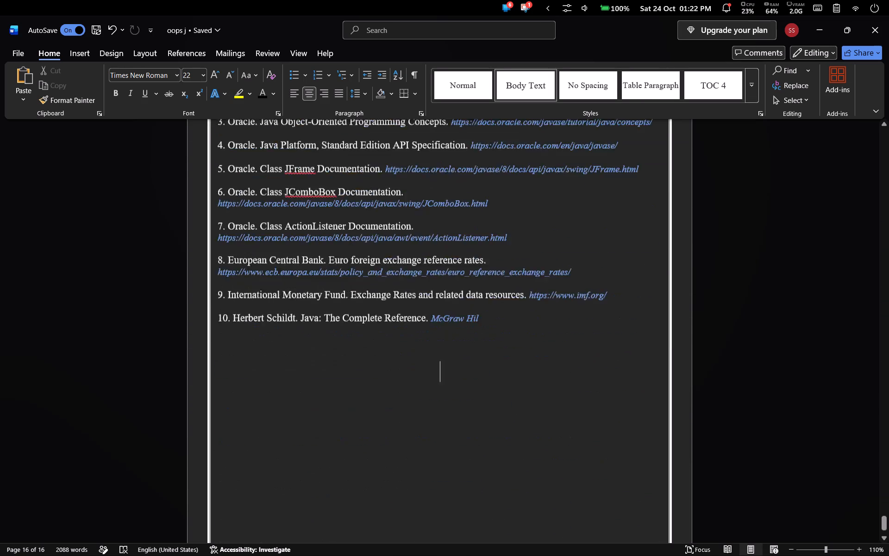
# Select the game-result screenshot below the Chapter 5 test cases table, dismissing the power adapter warning.
pyautogui.scroll(10, 484, 411)
pyautogui.scroll(-2, 484, 411)
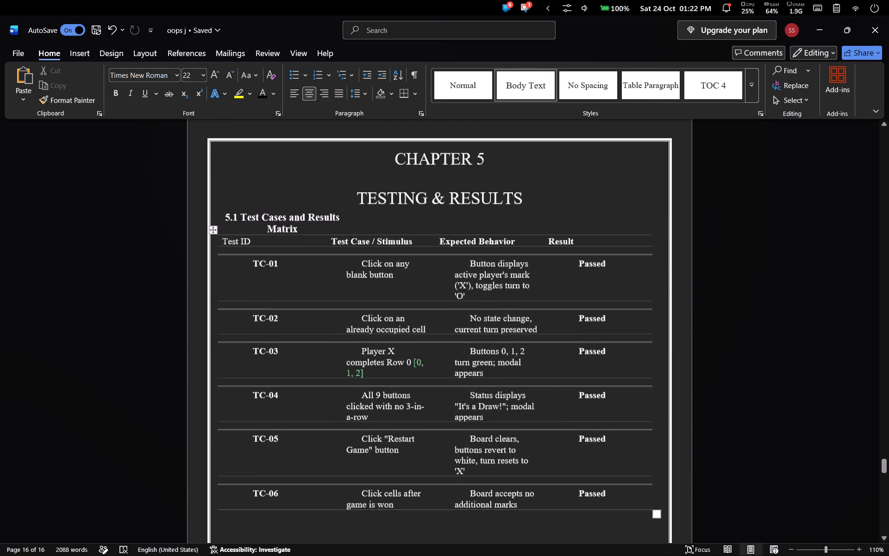
pyautogui.scroll(-3, 484, 411)
pyautogui.scroll(5, 484, 411)
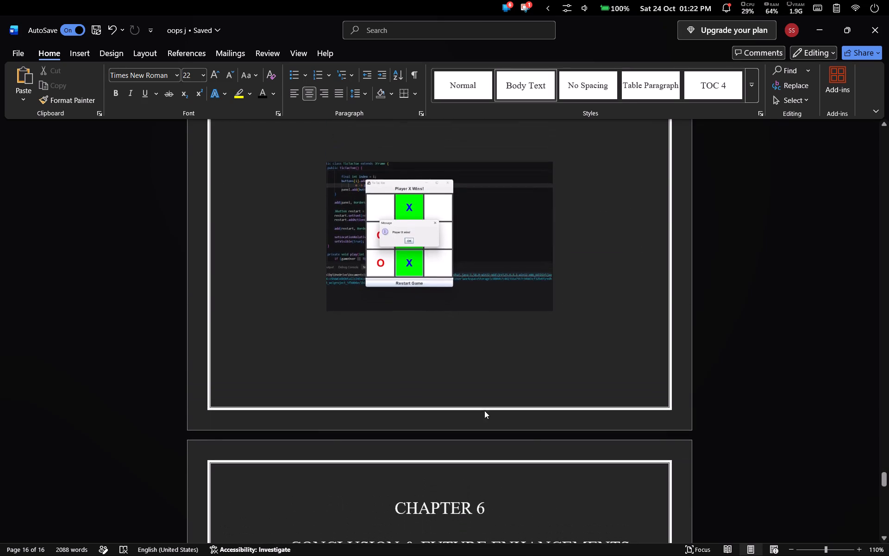
pyautogui.scroll(1, 484, 411)
pyautogui.click(470, 390)
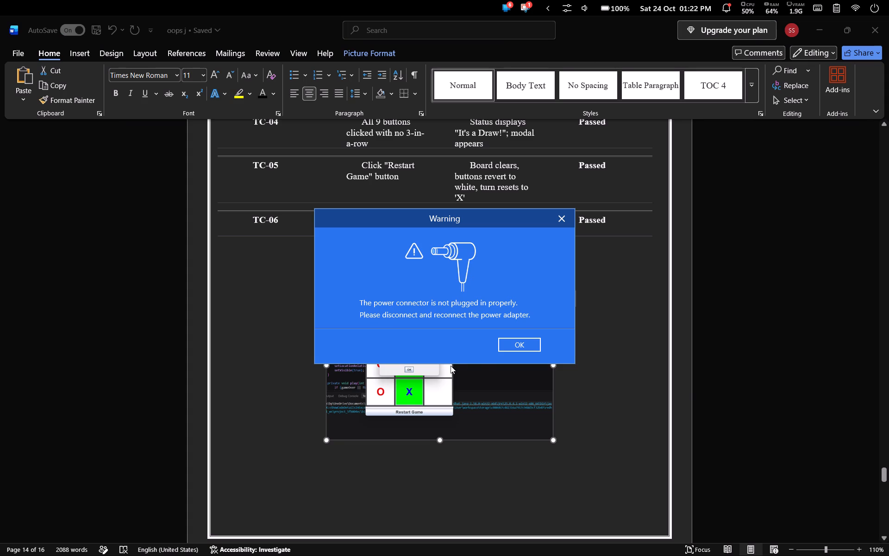
pyautogui.click(535, 344)
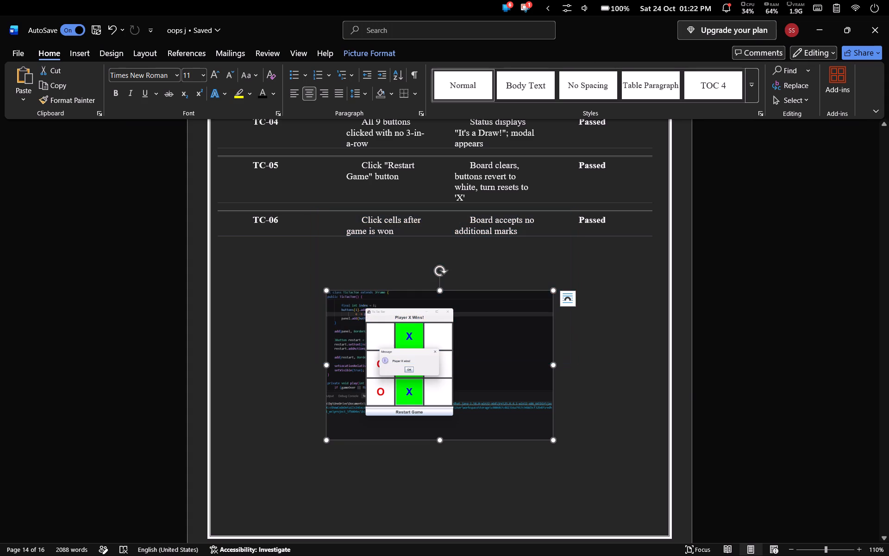
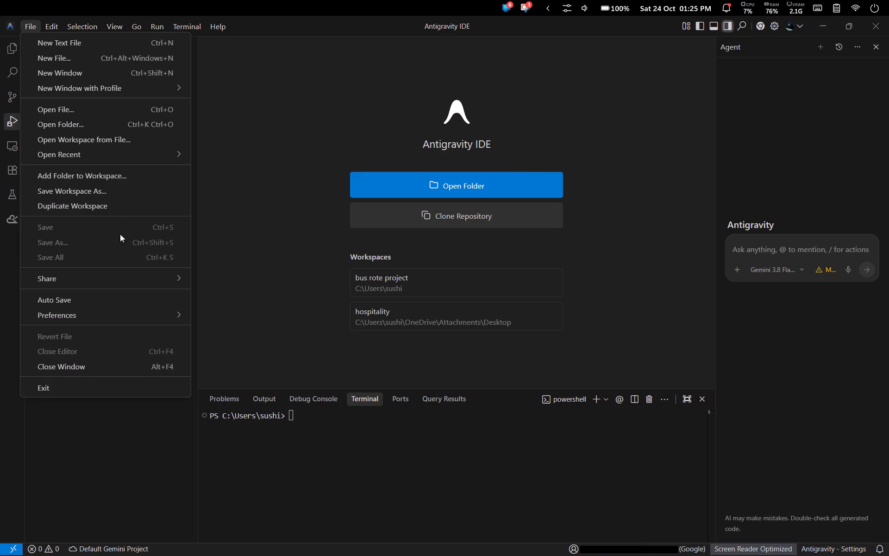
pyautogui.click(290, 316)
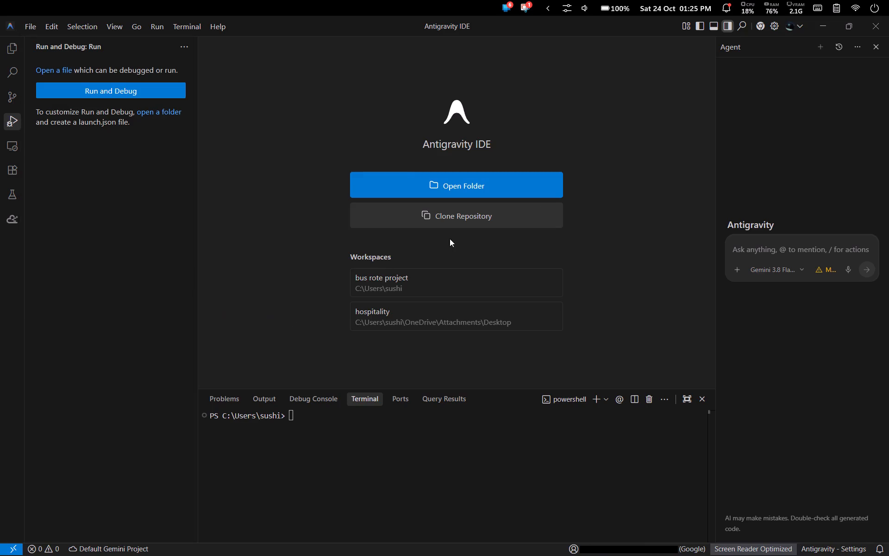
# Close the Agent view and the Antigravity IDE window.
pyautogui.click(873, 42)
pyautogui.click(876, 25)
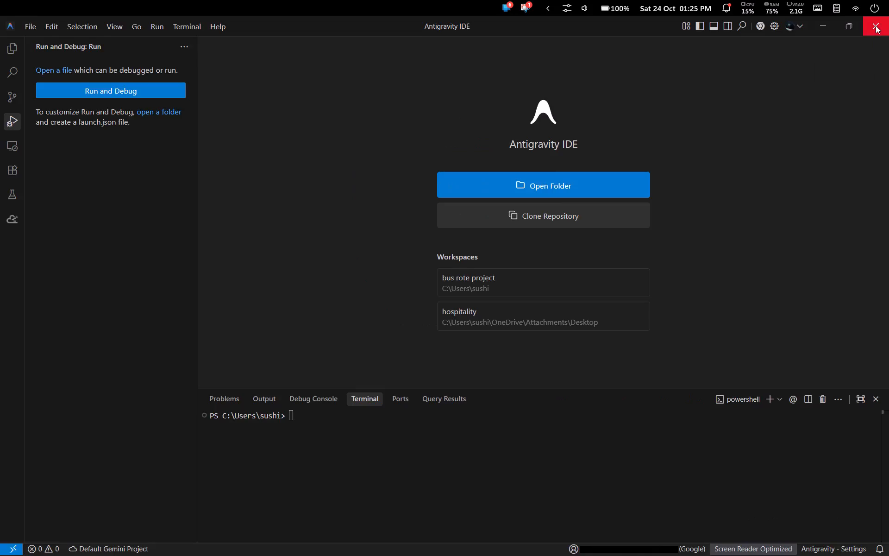